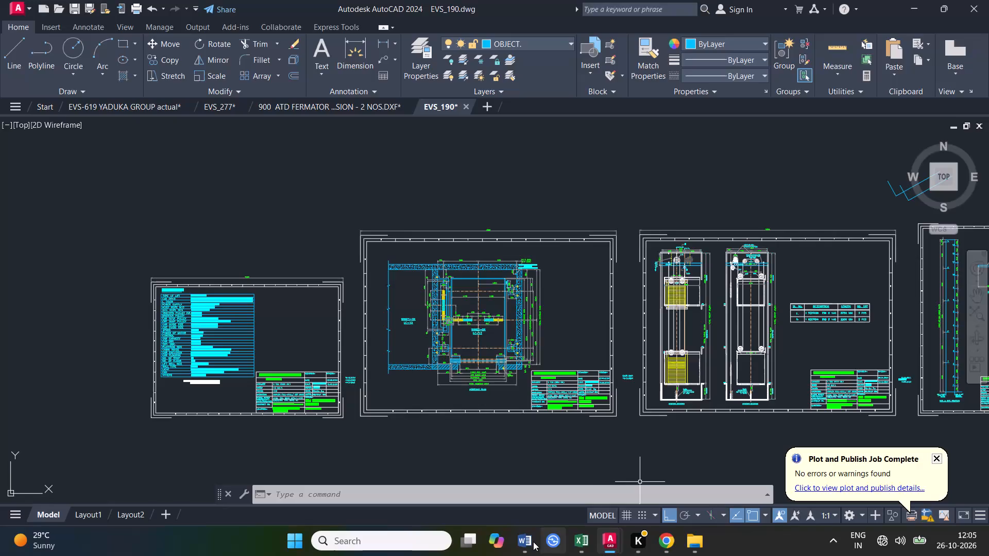
Switch to the Word material list and delete the empty bullet on the second page, after the PULLEY line of the LC 13 list.
{"action": "left_click", "coordinate": [549, 491]}
{"action": "left_click", "coordinate": [457, 365]}
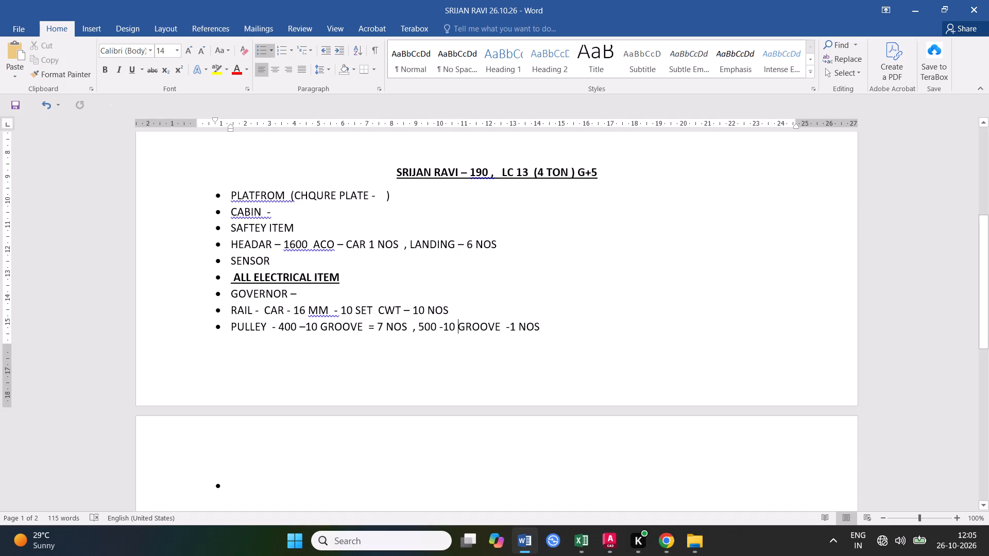
{"action": "scroll", "coordinate": [304, 430], "scroll_direction": "down", "scroll_amount": 1}
{"action": "left_click", "coordinate": [258, 436]}
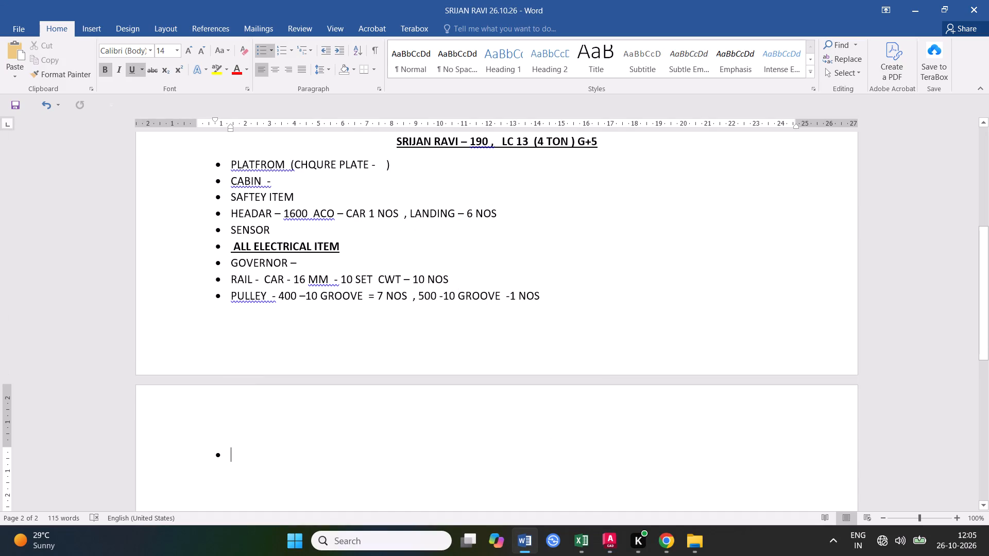
{"action": "key", "text": "BackSpace"}
{"action": "key", "text": "BackSpace"}
{"action": "key", "text": "BackSpace"}
{"action": "key", "text": "BackSpace"}
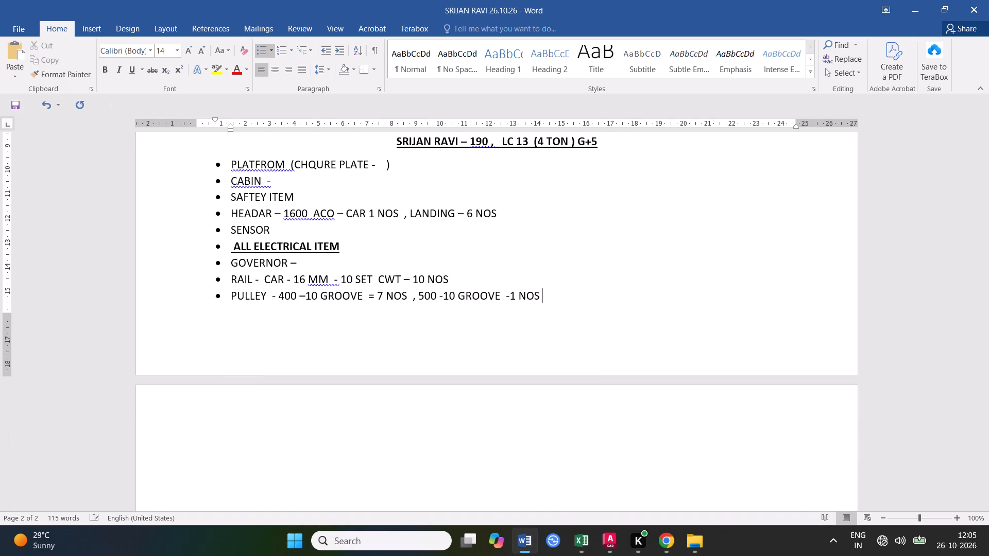
Save the Word material list document.
{"action": "left_click", "coordinate": [13, 106]}
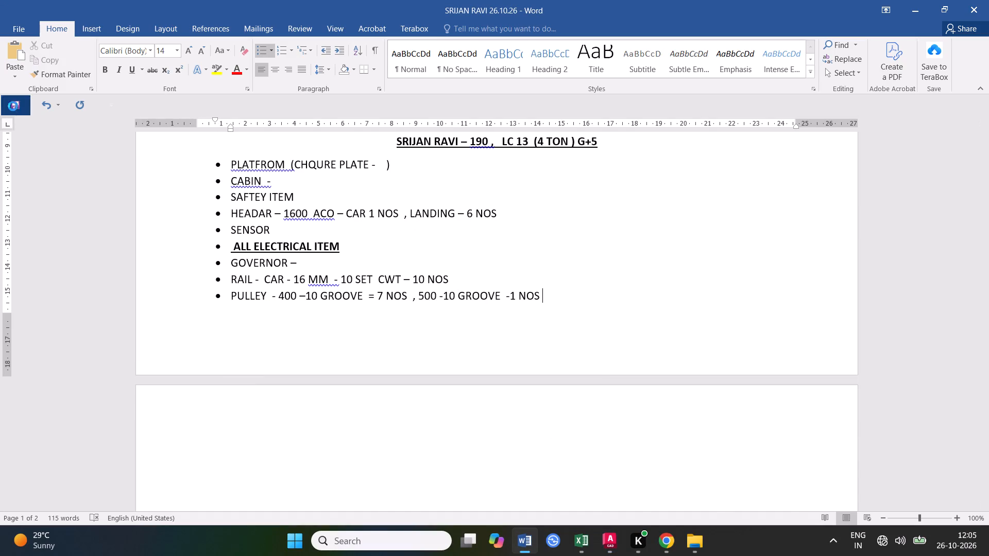
{"action": "scroll", "coordinate": [418, 279], "scroll_direction": "up", "scroll_amount": 9}
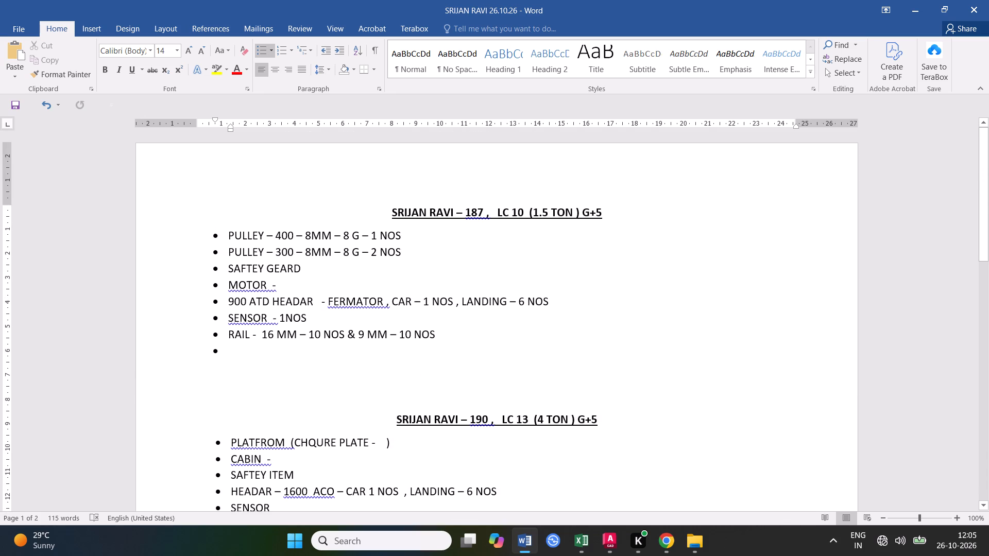
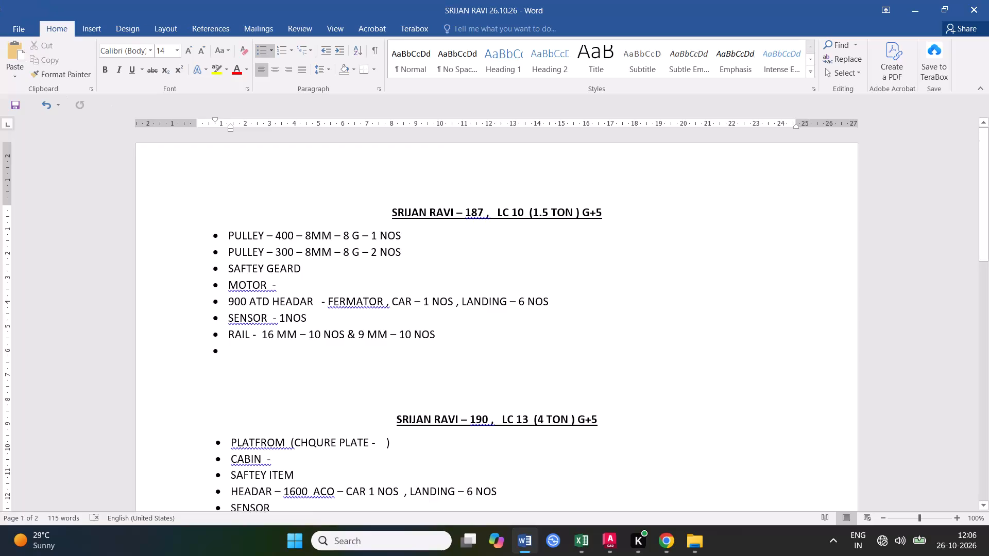
Review the item lines of the LC 10 and LC 13 material lists, including the LC 13 sensor and electrical entries.
{"action": "scroll", "coordinate": [210, 224], "scroll_direction": "down", "scroll_amount": 3}
{"action": "scroll", "coordinate": [112, 245], "scroll_direction": "down", "scroll_amount": 2}
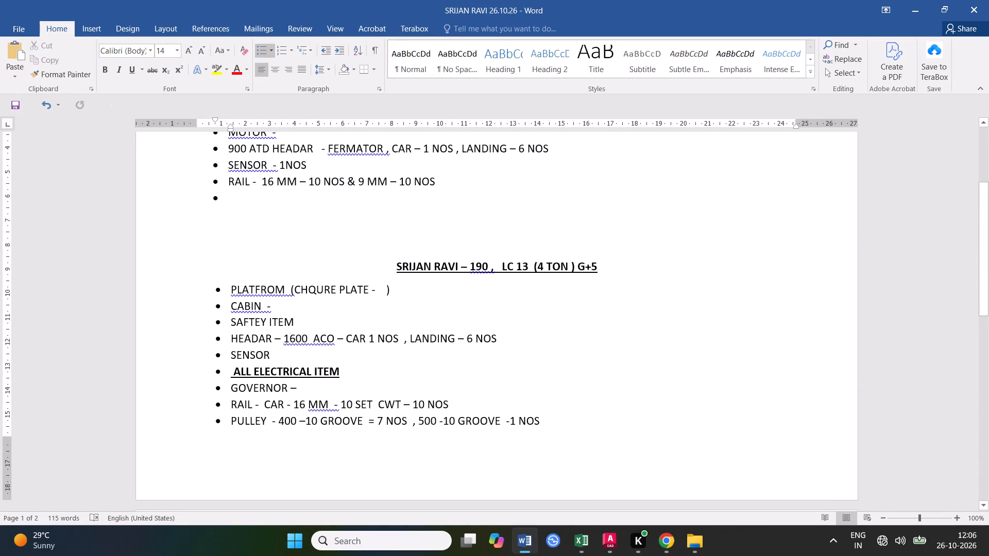
{"action": "left_click", "coordinate": [304, 318]}
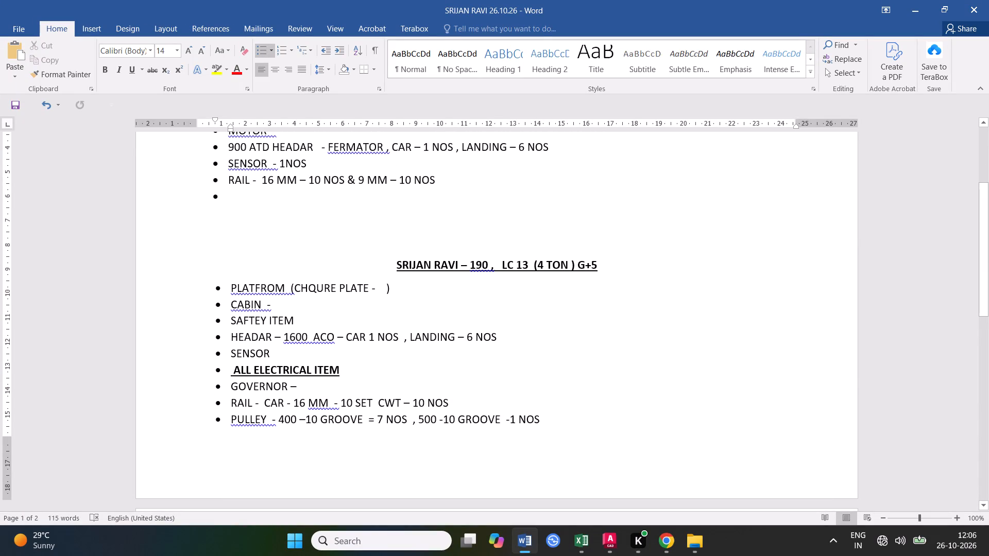
{"action": "left_click", "coordinate": [275, 354]}
{"action": "left_click", "coordinate": [373, 370]}
{"action": "scroll", "coordinate": [288, 369], "scroll_direction": "up", "scroll_amount": 1}
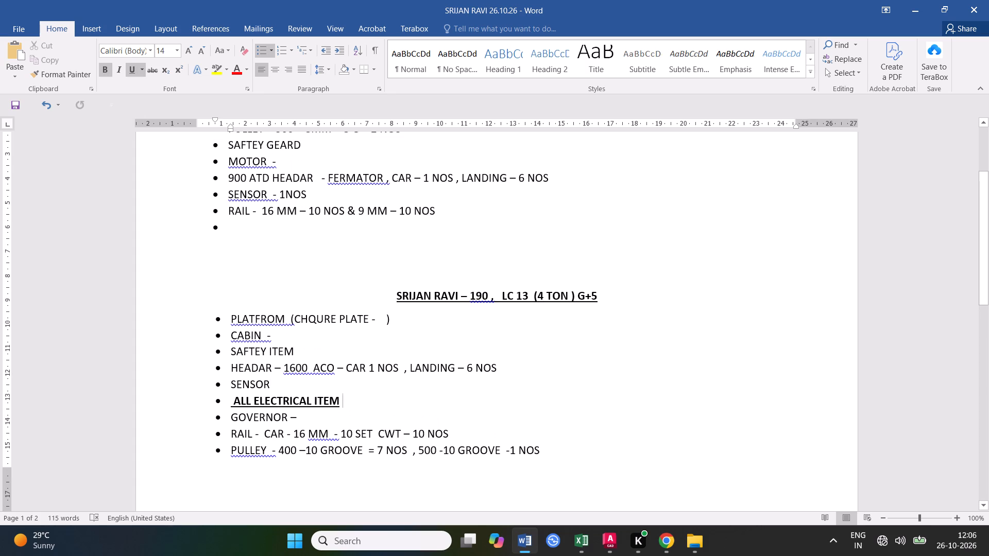
{"action": "scroll", "coordinate": [300, 373], "scroll_direction": "up", "scroll_amount": 2}
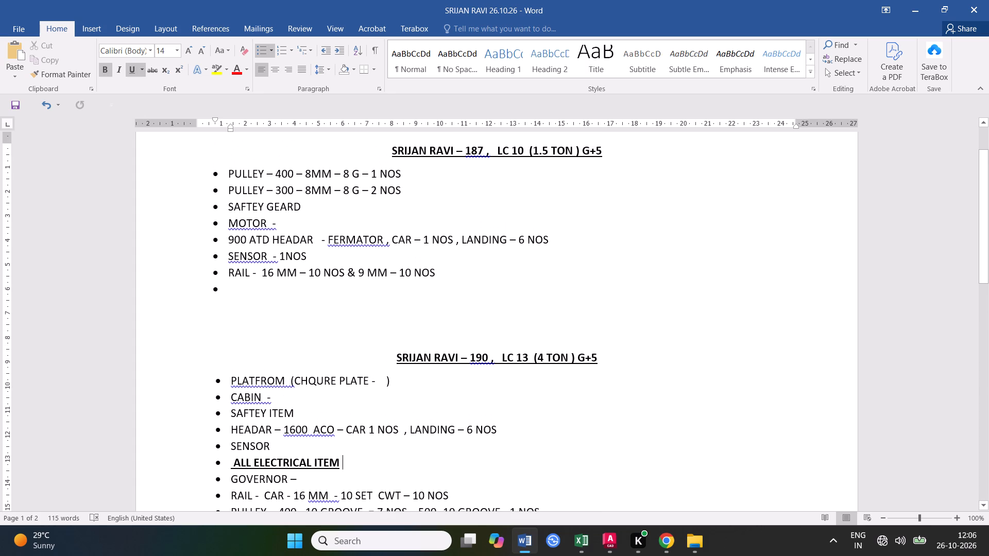
{"action": "scroll", "coordinate": [330, 359], "scroll_direction": "up", "scroll_amount": 1}
{"action": "scroll", "coordinate": [330, 359], "scroll_direction": "down", "scroll_amount": 1}
{"action": "scroll", "coordinate": [445, 293], "scroll_direction": "down", "scroll_amount": 1}
{"action": "scroll", "coordinate": [458, 350], "scroll_direction": "down", "scroll_amount": 1}
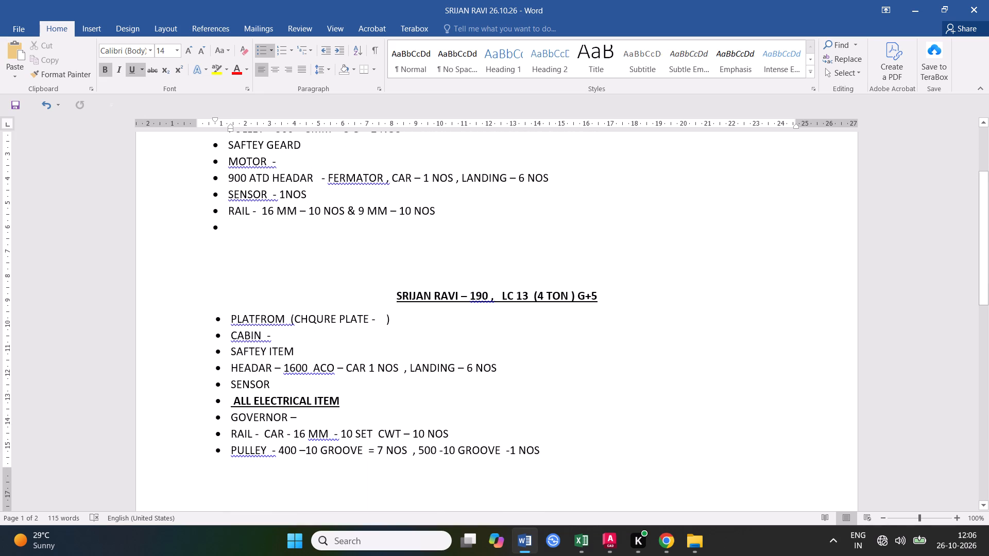
{"action": "scroll", "coordinate": [452, 355], "scroll_direction": "down", "scroll_amount": 1}
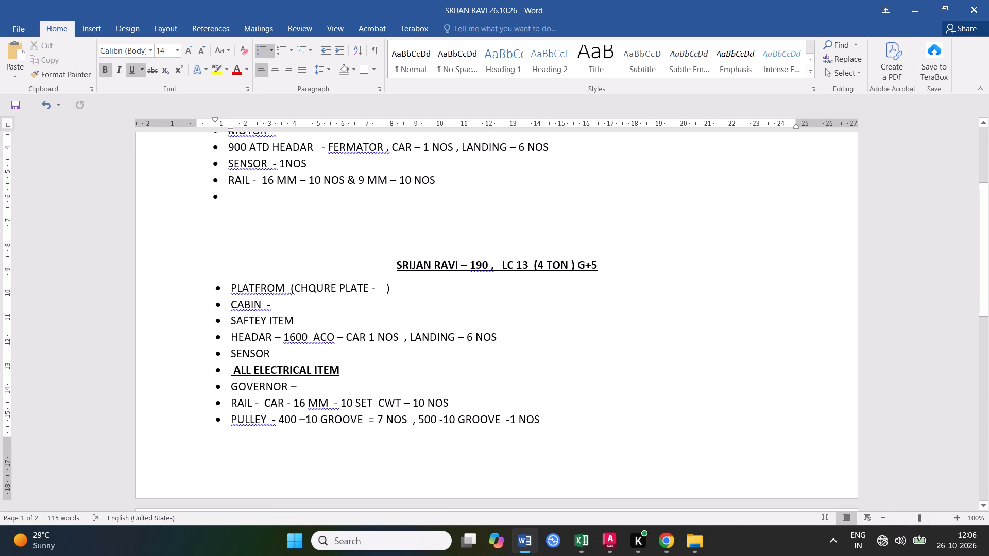
Add a space at the end of the PULLEY line in the LC 13 list, after "-1 NOS".
{"action": "left_click", "coordinate": [538, 420]}
{"action": "key", "text": "space"}
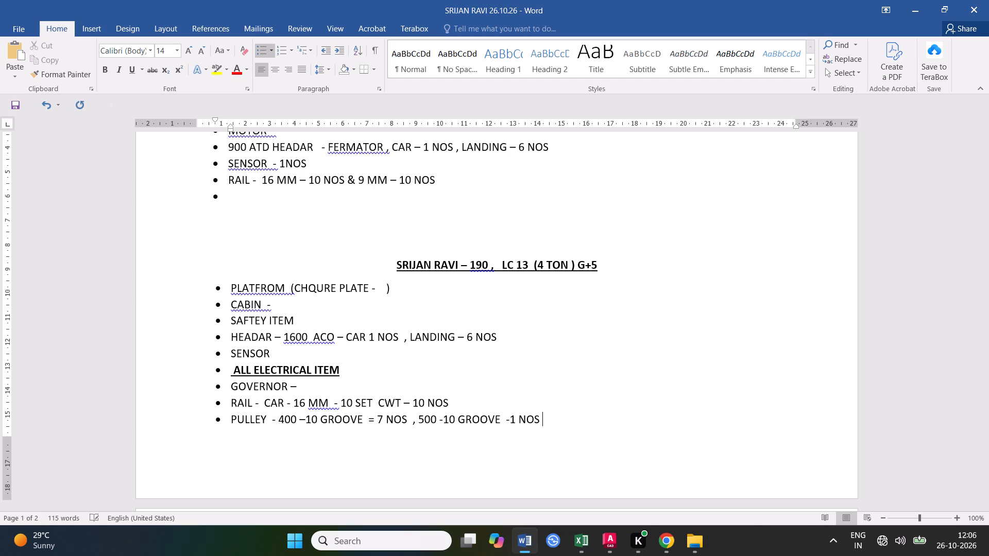
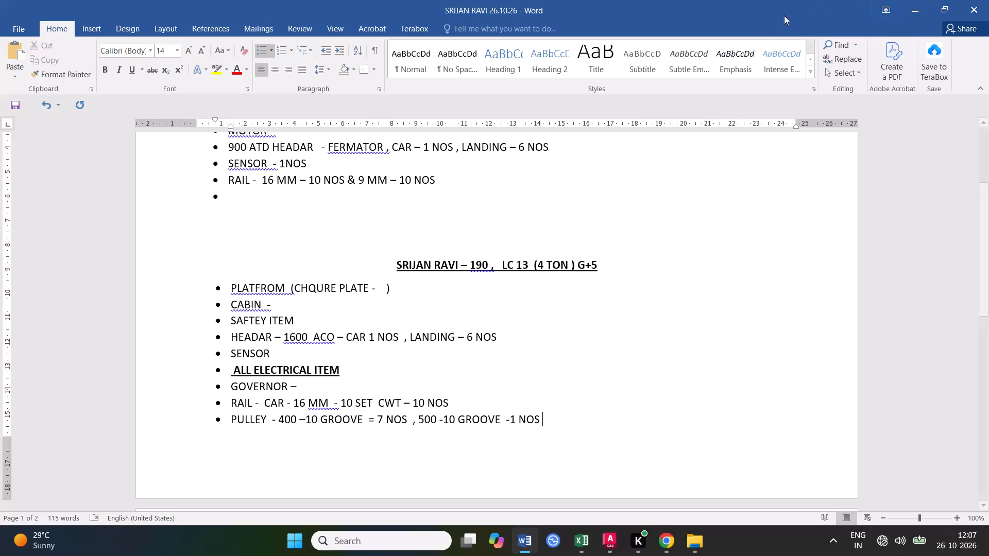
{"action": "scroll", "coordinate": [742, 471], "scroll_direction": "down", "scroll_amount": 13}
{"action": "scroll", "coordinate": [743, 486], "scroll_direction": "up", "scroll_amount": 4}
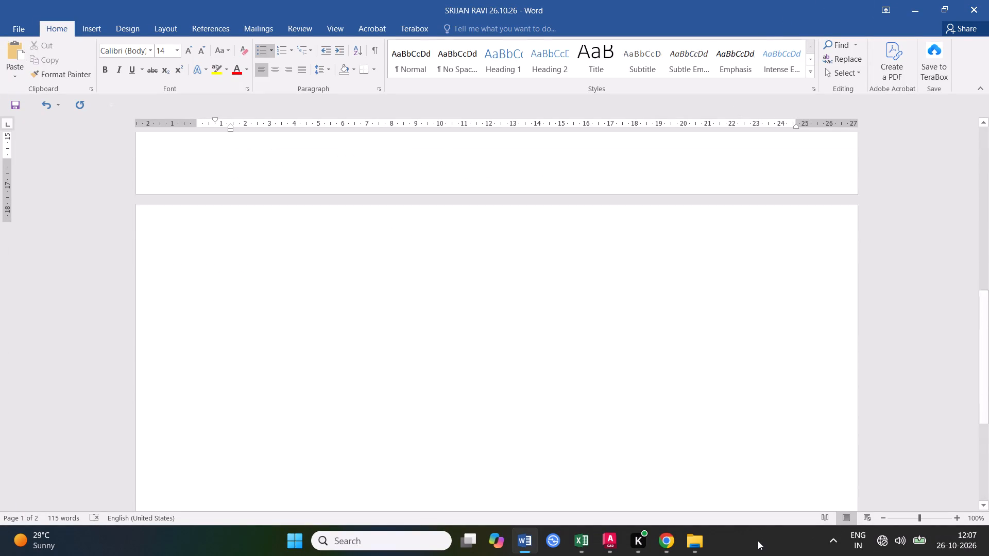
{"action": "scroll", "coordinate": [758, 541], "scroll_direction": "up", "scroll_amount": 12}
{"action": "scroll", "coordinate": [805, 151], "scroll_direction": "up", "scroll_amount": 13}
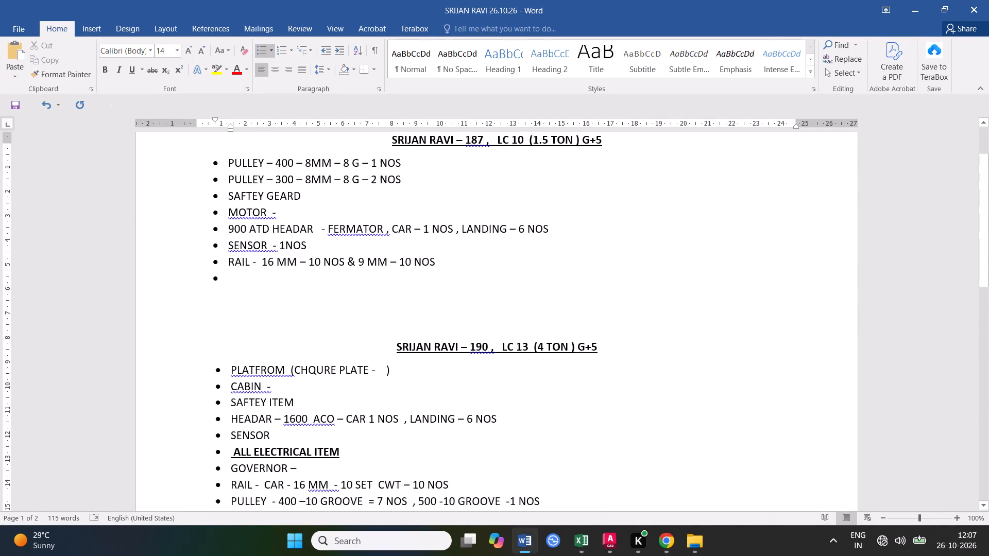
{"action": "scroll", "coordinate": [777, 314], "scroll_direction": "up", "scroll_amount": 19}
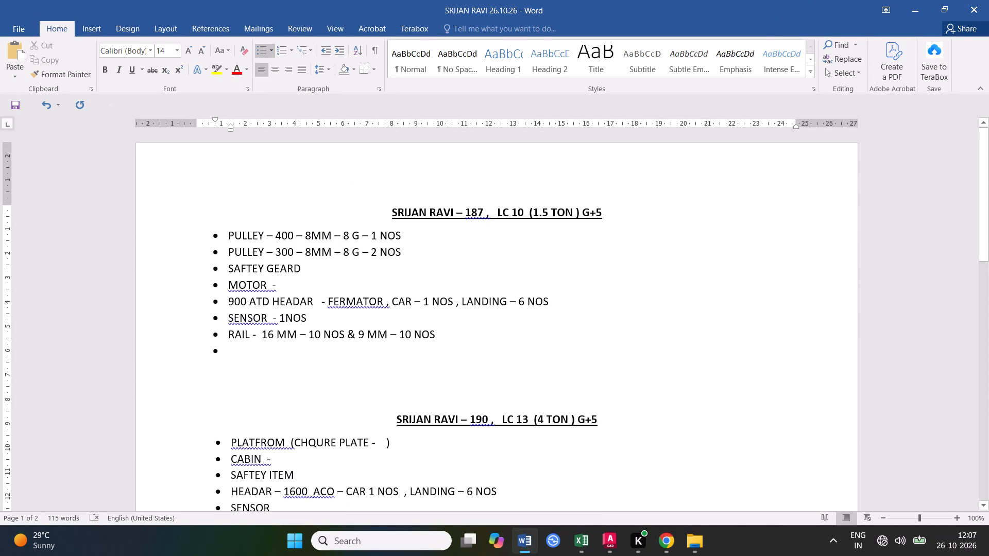
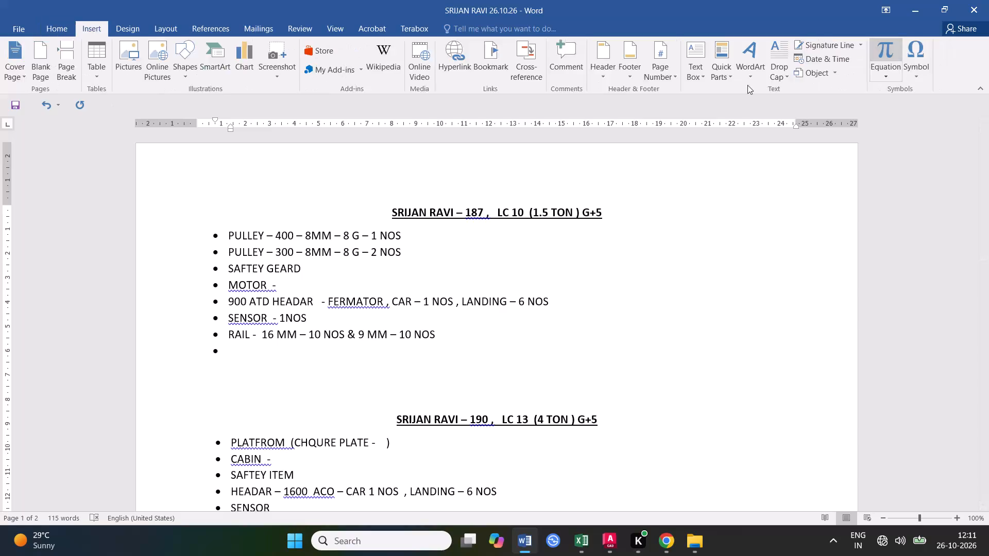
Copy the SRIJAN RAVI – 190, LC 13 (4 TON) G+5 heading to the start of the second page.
{"action": "scroll", "coordinate": [566, 239], "scroll_direction": "down", "scroll_amount": 5}
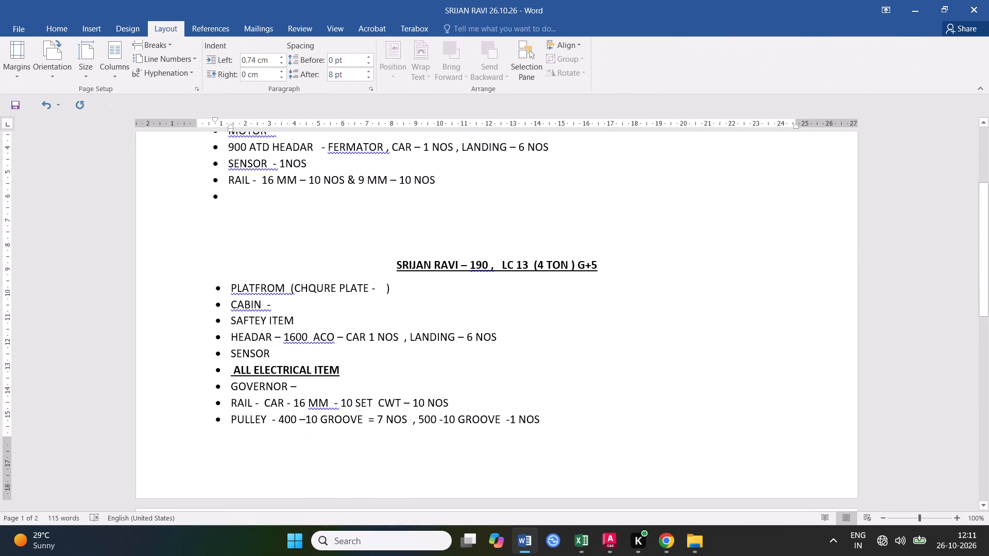
{"action": "left_click_drag", "start_coordinate": [659, 269], "coordinate": [652, 270]}
{"action": "left_click_drag", "start_coordinate": [628, 265], "coordinate": [615, 268]}
{"action": "left_click_drag", "start_coordinate": [594, 268], "coordinate": [400, 274]}
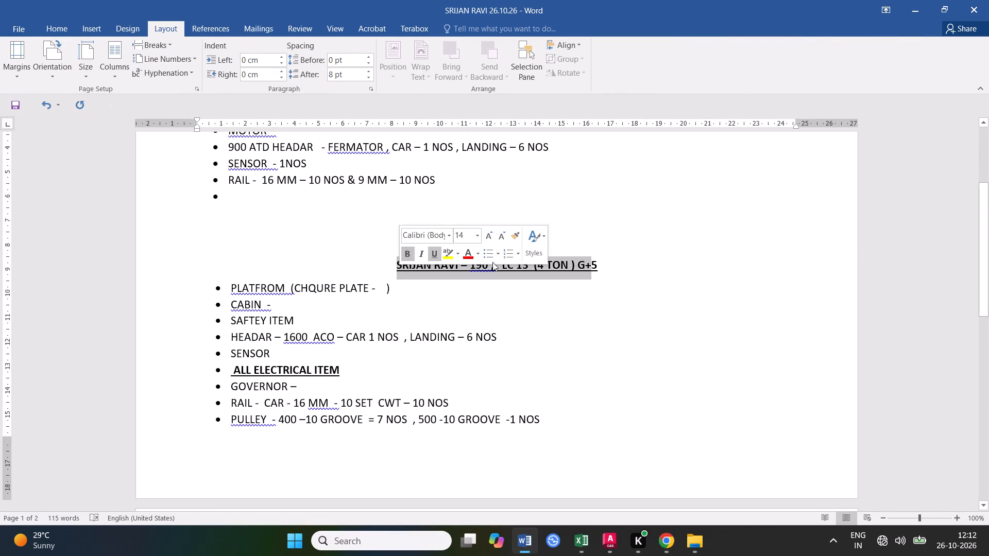
{"action": "left_click_drag", "start_coordinate": [591, 267], "coordinate": [592, 275]}
{"action": "left_click_drag", "start_coordinate": [598, 266], "coordinate": [397, 280]}
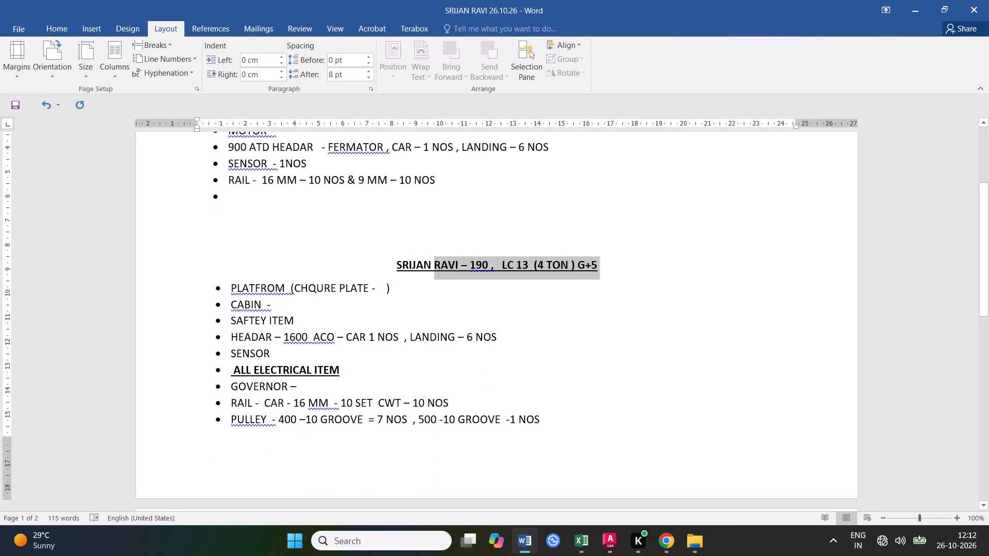
{"action": "left_click_drag", "start_coordinate": [397, 280], "coordinate": [395, 268]}
{"action": "left_click", "coordinate": [505, 260]}
{"action": "left_click_drag", "start_coordinate": [396, 269], "coordinate": [619, 264]}
{"action": "key", "text": "ctrl+c"}
{"action": "scroll", "coordinate": [526, 285], "scroll_direction": "down", "scroll_amount": 5}
{"action": "left_click", "coordinate": [518, 302]}
{"action": "left_click", "coordinate": [521, 362]}
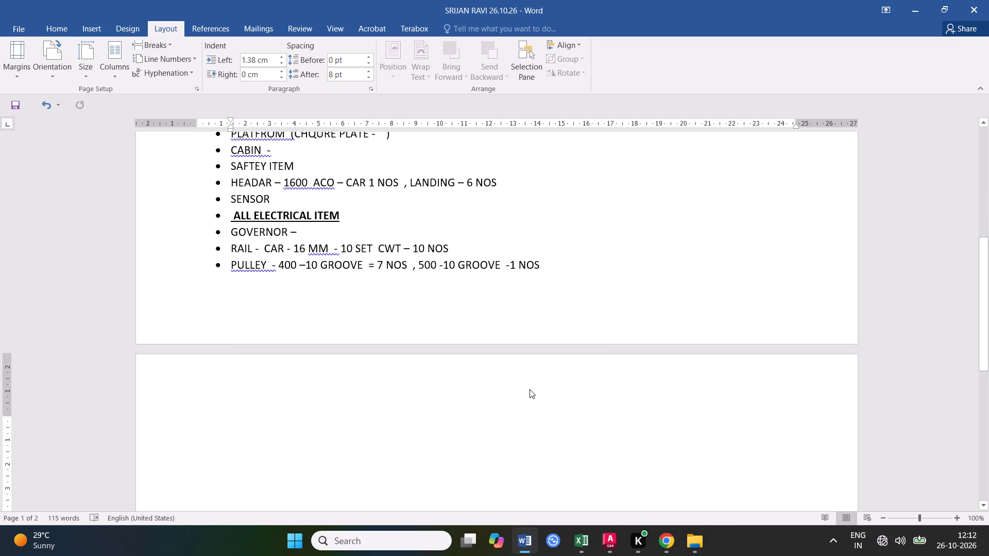
{"action": "key", "text": "ctrl+v"}
{"action": "scroll", "coordinate": [474, 419], "scroll_direction": "down", "scroll_amount": 2}
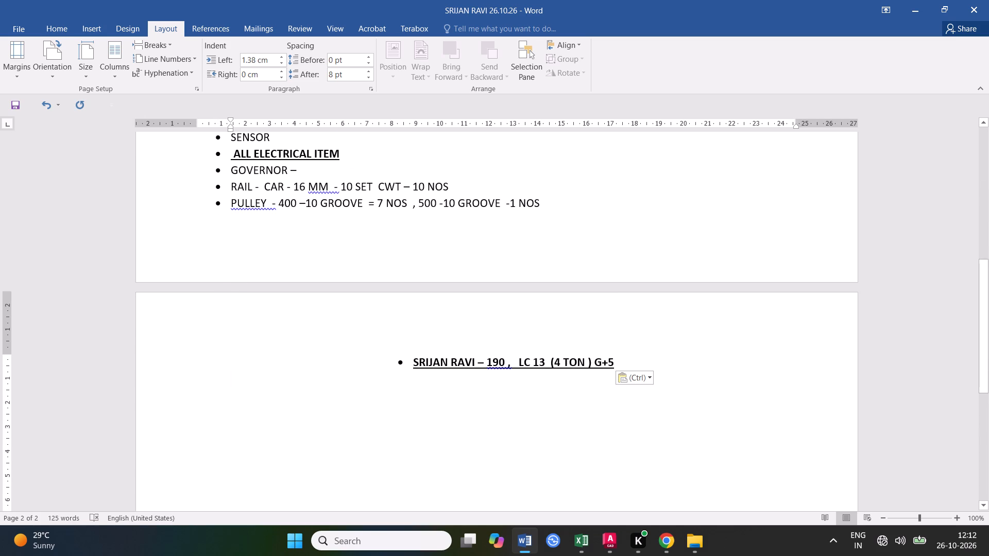
{"action": "left_click_drag", "start_coordinate": [505, 360], "coordinate": [493, 362]}
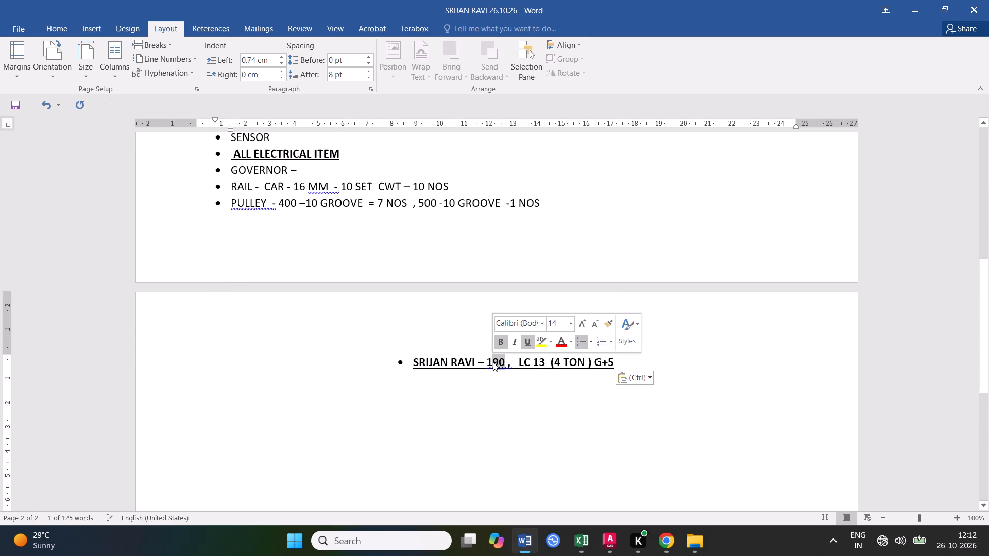
{"action": "type", "text": "89"}
{"action": "left_click", "coordinate": [543, 364]}
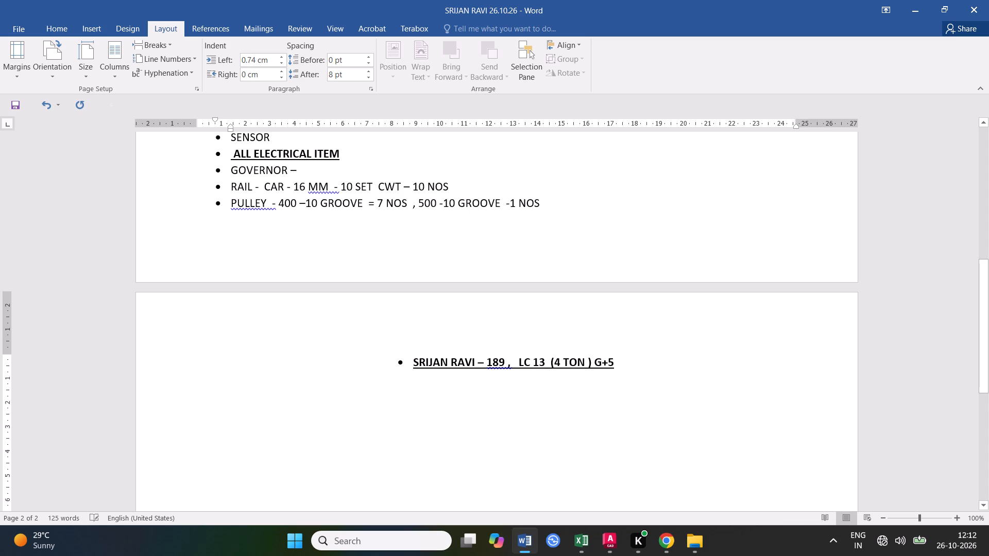
{"action": "key", "text": "BackSpace"}
{"action": "key", "text": "2"}
Add a left-aligned bullet below the LC 12 heading reading HEADAR – 1600ACO – CAR 1 NOS LANDING – 6 NOS.
{"action": "left_click", "coordinate": [621, 363]}
{"action": "key", "text": "Return"}
{"action": "left_click", "coordinate": [45, 33]}
{"action": "left_click", "coordinate": [264, 72]}
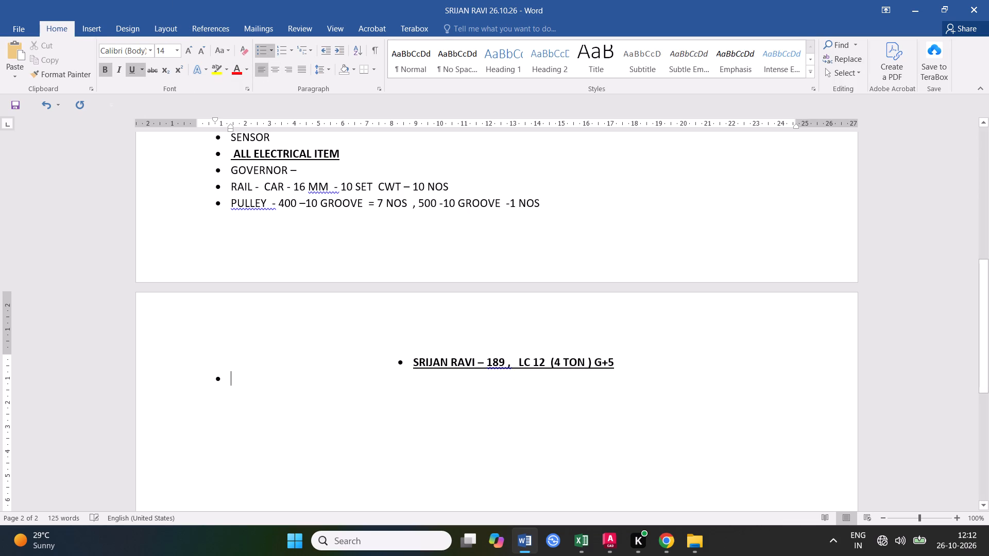
{"action": "type", "text": "HEADAR -"}
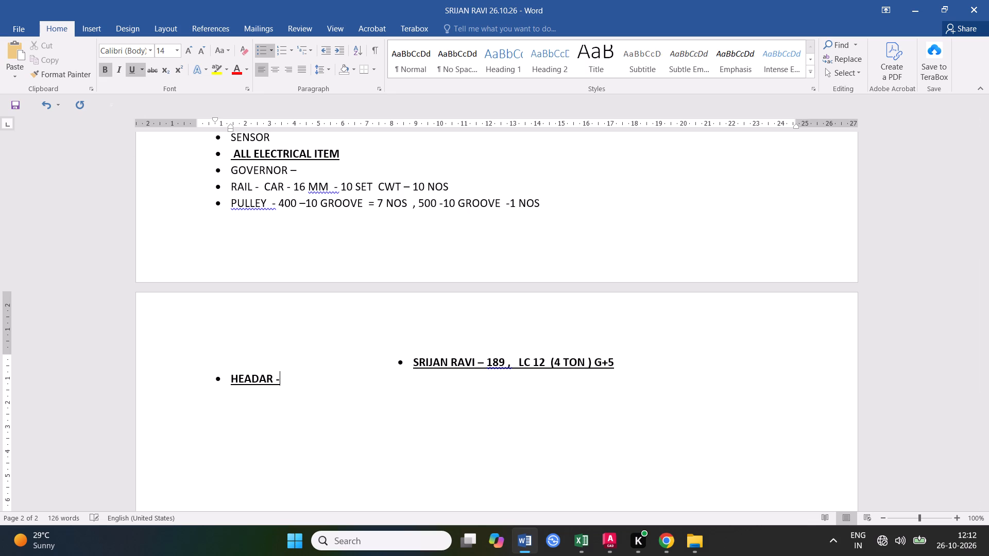
{"action": "key", "text": "space"}
{"action": "type", "text": "1600ACO - CAR 1 NOS LANDING 0"}
{"action": "key", "text": "space"}
{"action": "key", "text": "BackSpace"}
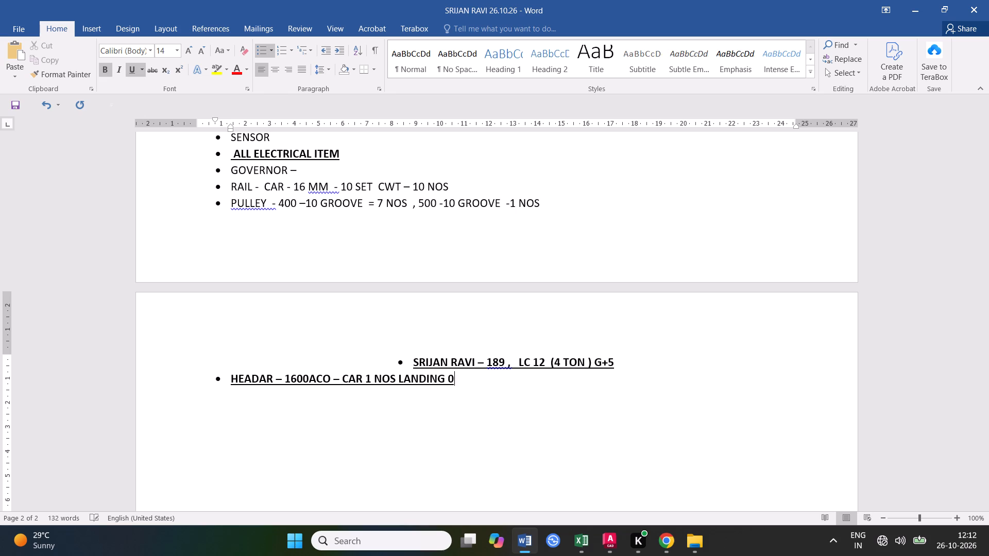
{"action": "key", "text": "BackSpace"}
{"action": "type", "text": "-"}
{"action": "key", "text": "space"}
{"action": "key", "text": "1"}
{"action": "key", "text": "BackSpace"}
{"action": "type", "text": "6 NOS"}
{"action": "key", "text": "space"}
Remove the bold and underline formatting from the LC 12 HEADAR line and save the document.
{"action": "left_click_drag", "start_coordinate": [488, 380], "coordinate": [256, 378]}
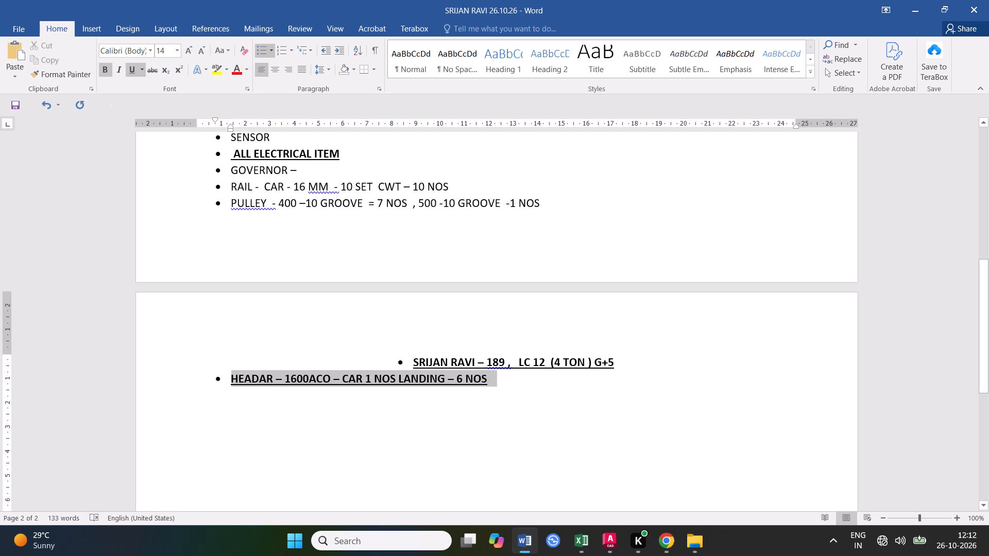
{"action": "left_click_drag", "start_coordinate": [256, 378], "coordinate": [235, 378]}
{"action": "left_click", "coordinate": [104, 71]}
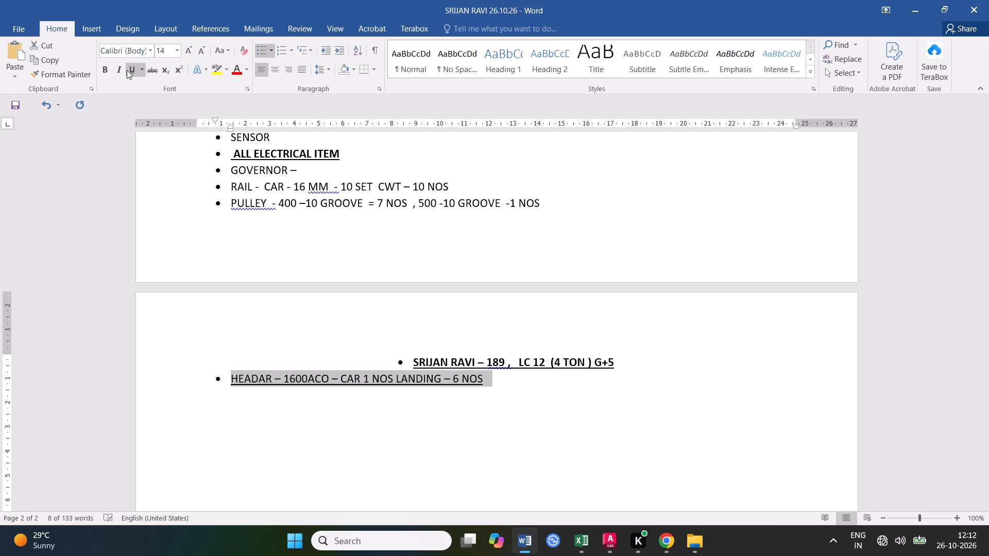
{"action": "left_click", "coordinate": [130, 69]}
{"action": "left_click", "coordinate": [515, 402]}
{"action": "left_click", "coordinate": [20, 114]}
Enter 4 NOS as the CHQURE PLATE quantity in the LC 13 PLATFROM line, tidy its spacing, and save the document.
{"action": "scroll", "coordinate": [360, 326], "scroll_direction": "up", "scroll_amount": 2}
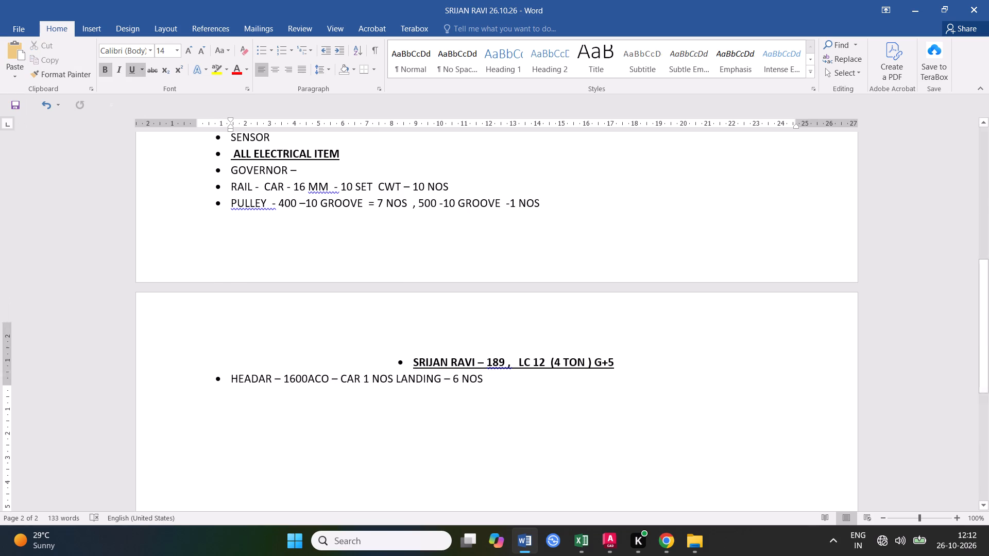
{"action": "scroll", "coordinate": [360, 326], "scroll_direction": "up", "scroll_amount": 4}
{"action": "left_click", "coordinate": [377, 258]}
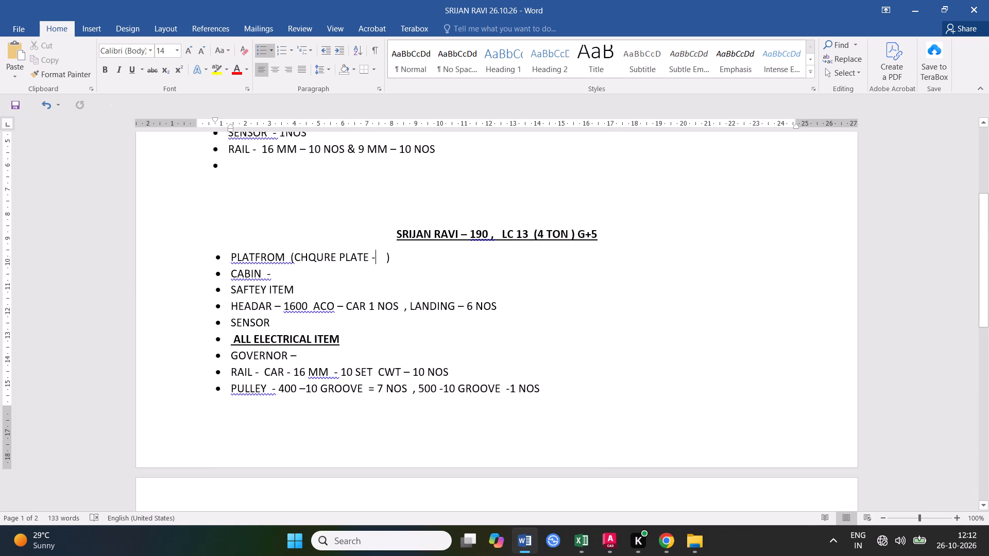
{"action": "key", "text": "space"}
{"action": "type", "text": "4 NOS"}
{"action": "key", "text": "space"}
{"action": "left_click", "coordinate": [379, 259]}
{"action": "key", "text": "space"}
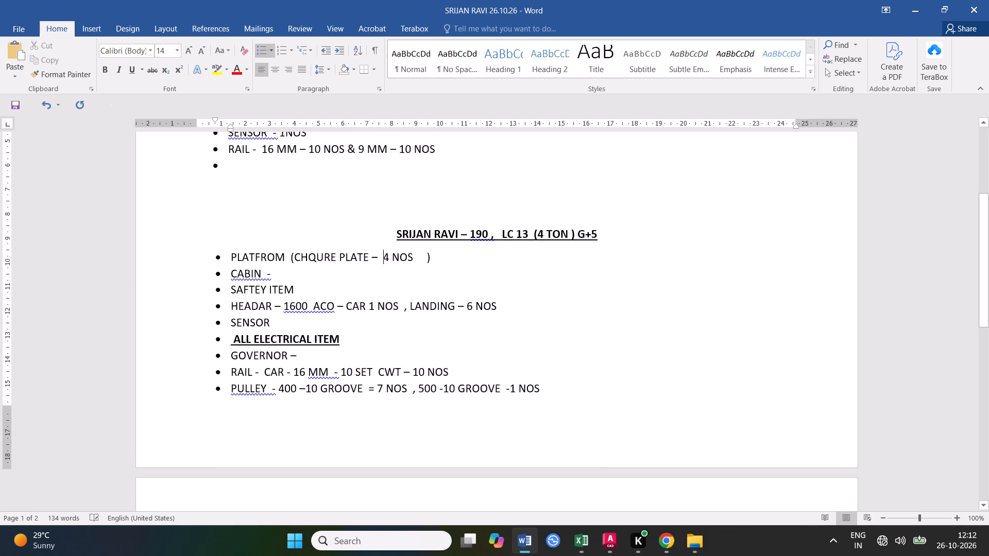
{"action": "left_click", "coordinate": [367, 257]}
{"action": "key", "text": "space"}
{"action": "left_click", "coordinate": [406, 285]}
{"action": "scroll", "coordinate": [446, 288], "scroll_direction": "up", "scroll_amount": 3}
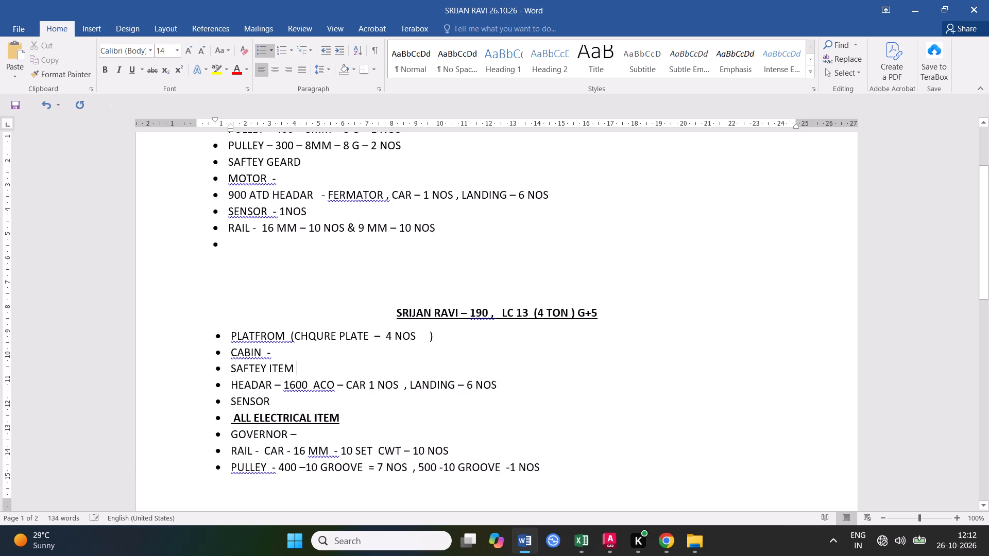
{"action": "left_click", "coordinate": [20, 108]}
Check the LC 10, LC 13 and LC 12 material lists across both pages, keeping the document saved.
{"action": "scroll", "coordinate": [383, 323], "scroll_direction": "down", "scroll_amount": 3}
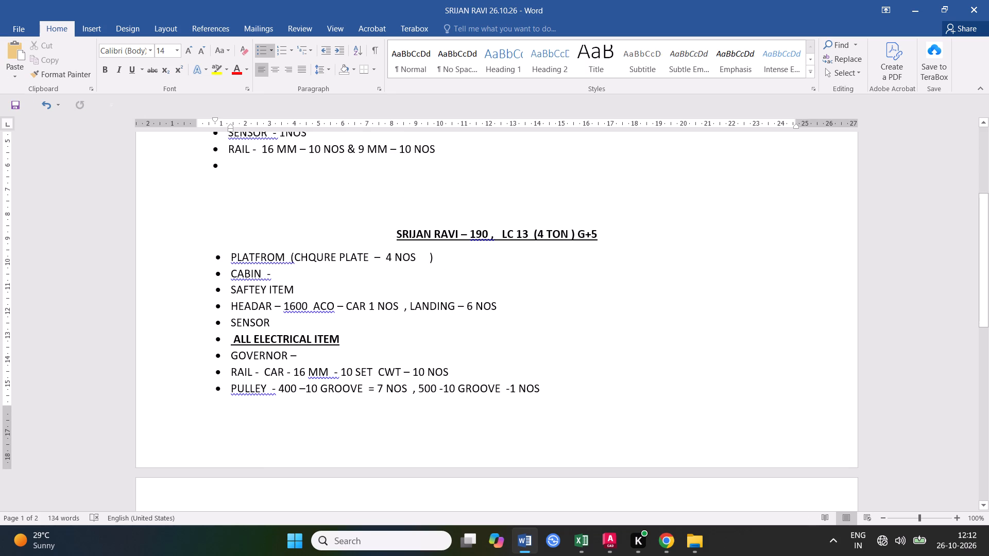
{"action": "scroll", "coordinate": [411, 309], "scroll_direction": "up", "scroll_amount": 5}
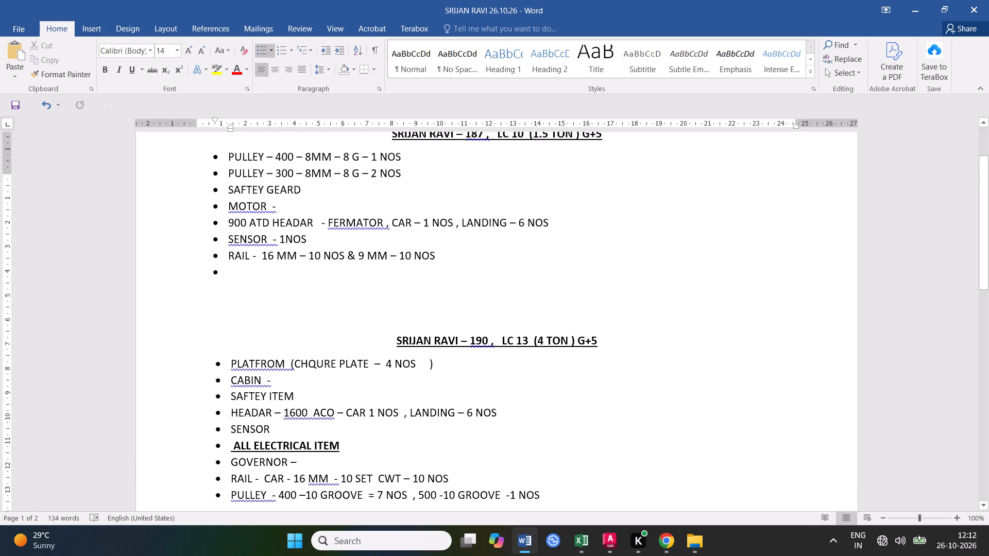
{"action": "scroll", "coordinate": [425, 338], "scroll_direction": "down", "scroll_amount": 2}
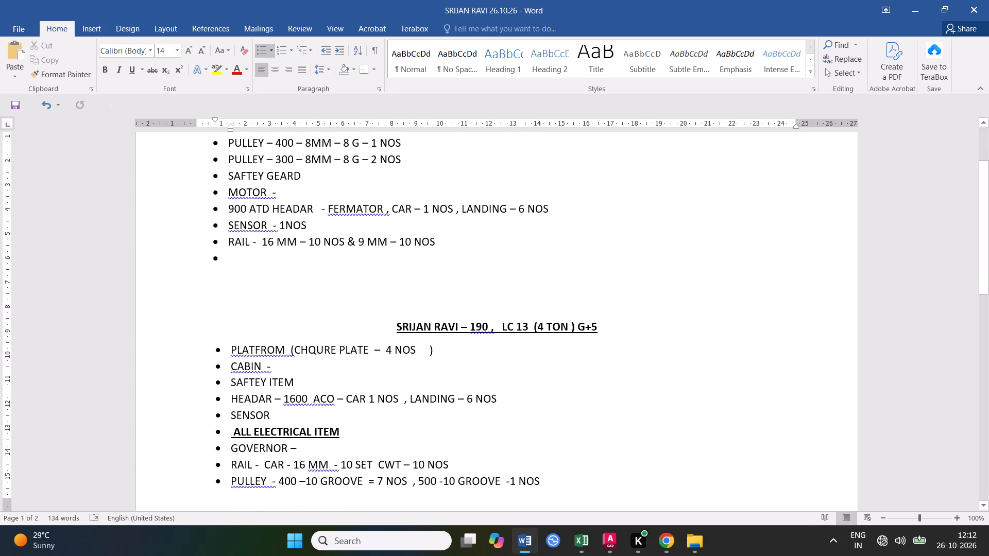
{"action": "scroll", "coordinate": [426, 337], "scroll_direction": "up", "scroll_amount": 11}
{"action": "scroll", "coordinate": [452, 328], "scroll_direction": "down", "scroll_amount": 7}
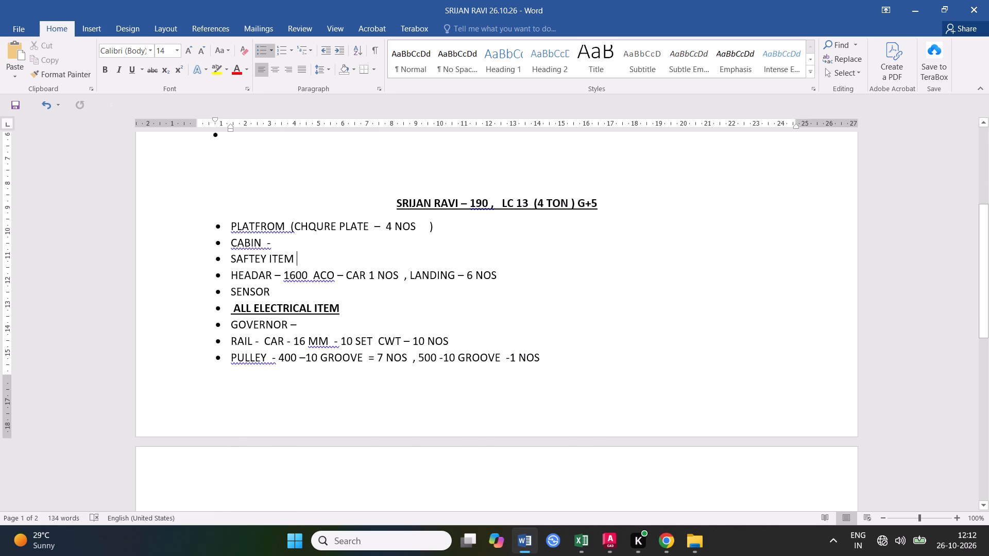
{"action": "scroll", "coordinate": [399, 291], "scroll_direction": "down", "scroll_amount": 7}
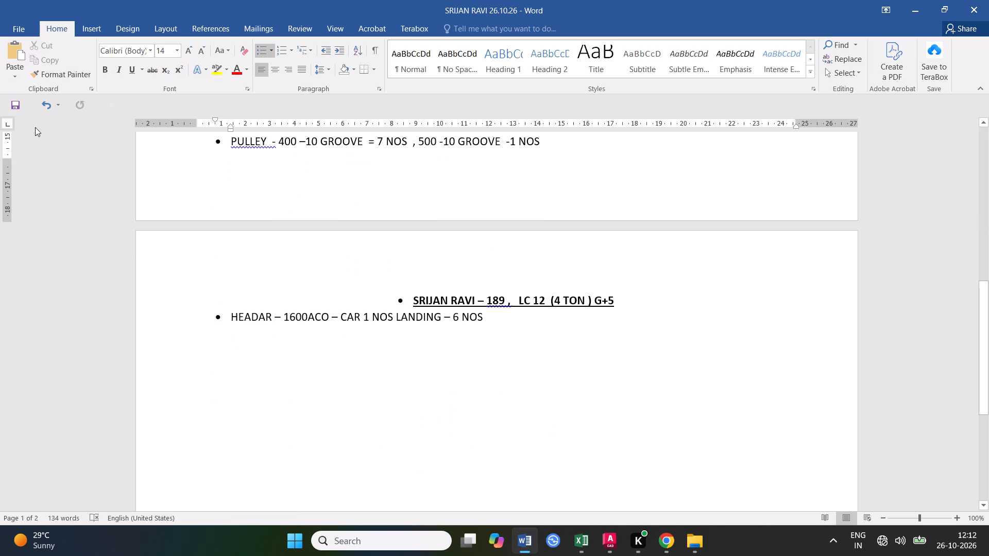
{"action": "left_click", "coordinate": [24, 102]}
{"action": "scroll", "coordinate": [389, 389], "scroll_direction": "up", "scroll_amount": 7}
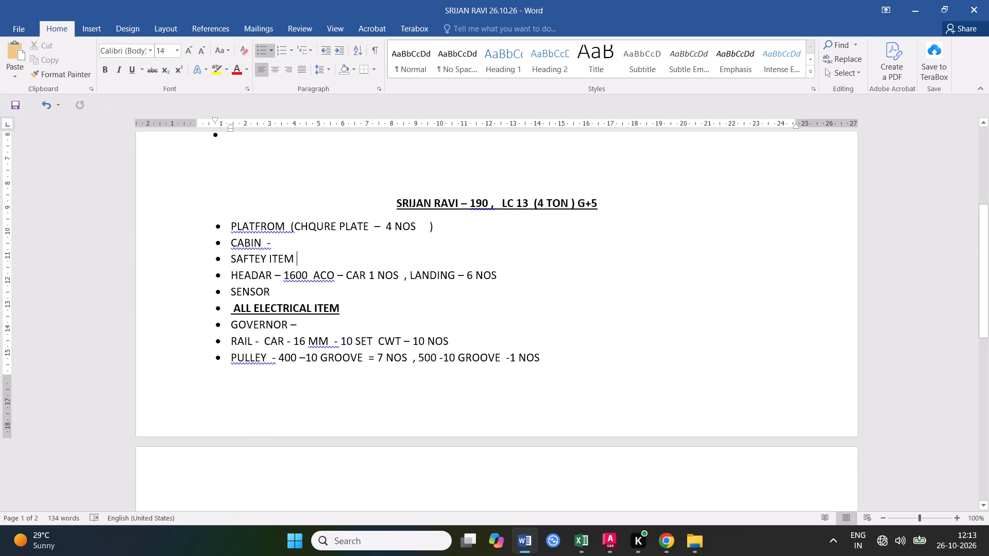
{"action": "scroll", "coordinate": [421, 372], "scroll_direction": "up", "scroll_amount": 10}
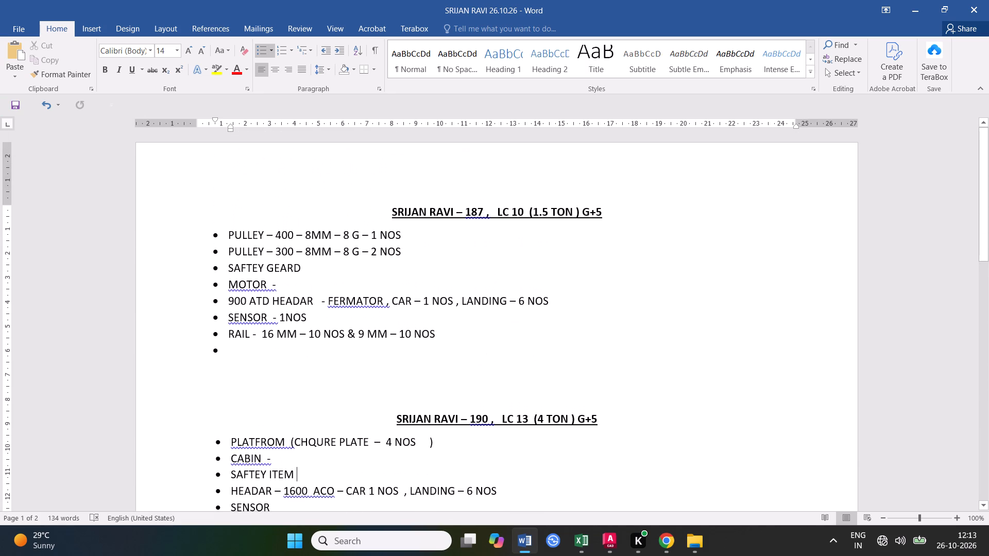
{"action": "scroll", "coordinate": [440, 347], "scroll_direction": "down", "scroll_amount": 15}
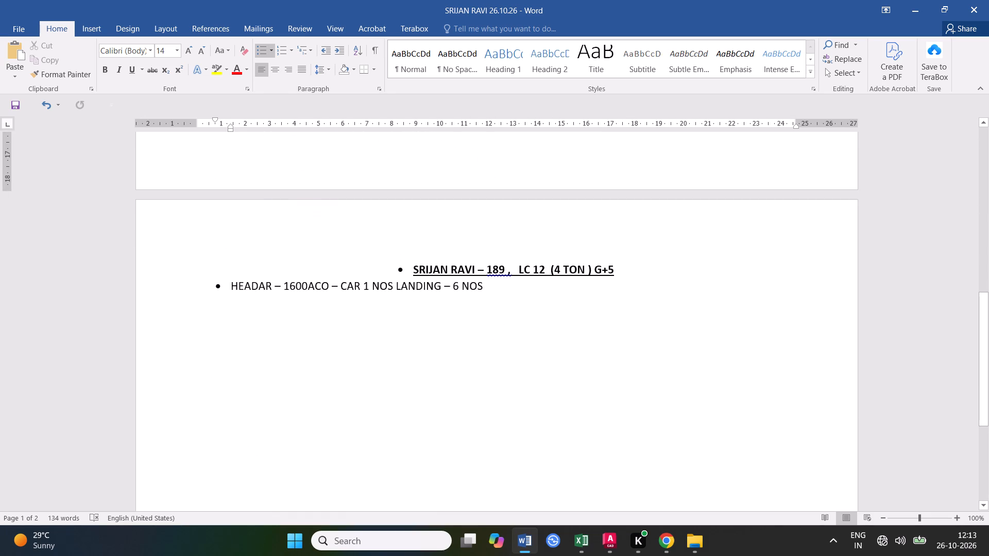
Add the unbulleted text YADUKA GROUP several blank lines below the LC 12 HEADAR entry.
{"action": "left_click", "coordinate": [622, 278]}
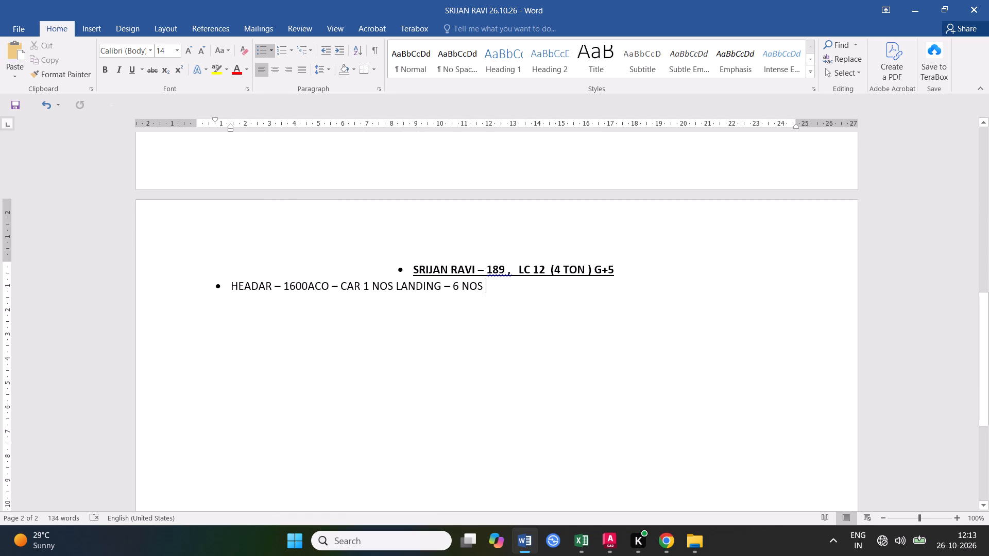
{"action": "key", "text": "Return"}
{"action": "key", "text": "Return"}
{"action": "key", "text": "Return"}
{"action": "key", "text": "Return"}
{"action": "left_click_drag", "start_coordinate": [621, 272], "coordinate": [511, 272]}
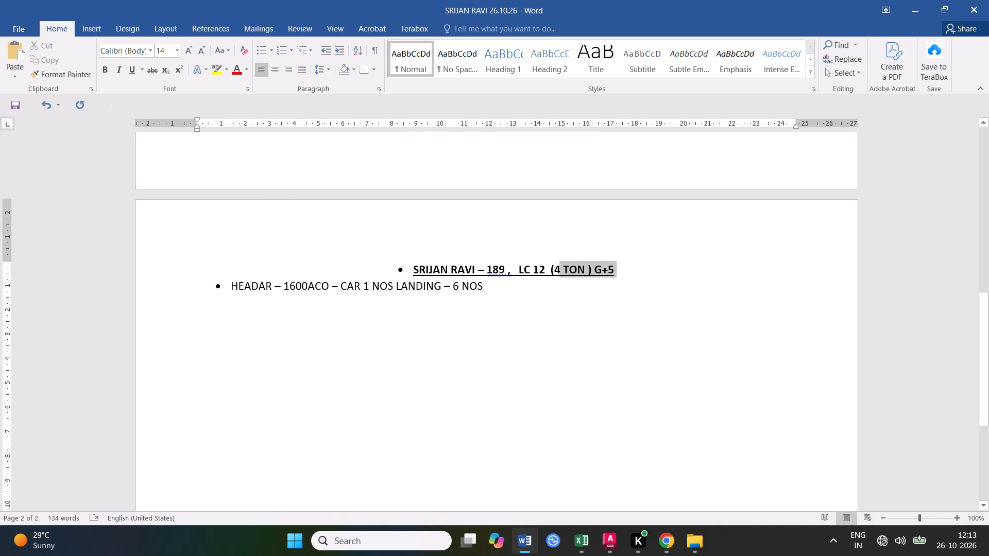
{"action": "left_click_drag", "start_coordinate": [511, 272], "coordinate": [401, 270]}
{"action": "key", "text": "ctrl+c"}
{"action": "left_click", "coordinate": [474, 315]}
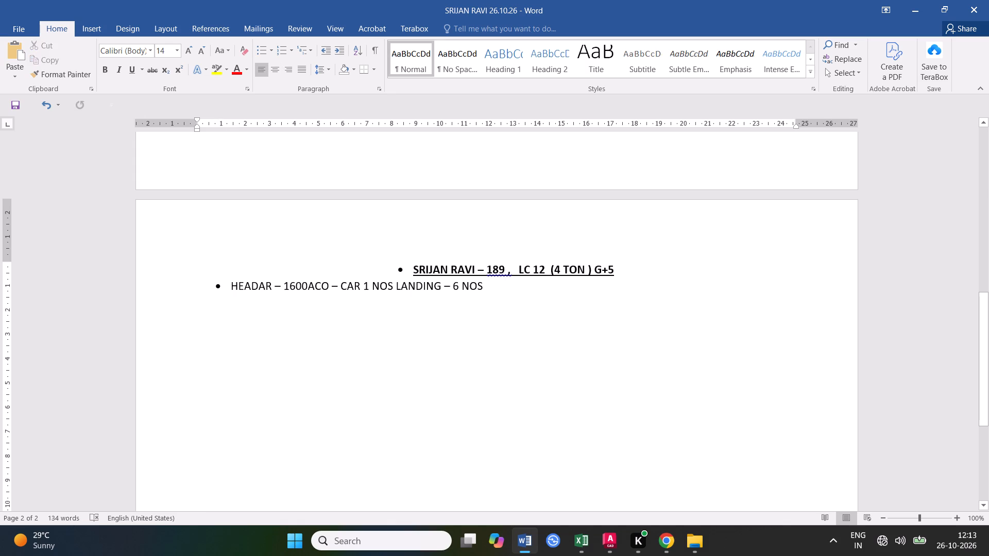
{"action": "key", "text": "Return"}
{"action": "key", "text": "Return"}
{"action": "key", "text": "Return"}
{"action": "type", "text": "YADUKA GROUP"}
{"action": "key", "text": "space"}
Format YADUKA GROUP as a centred, bold and underlined heading.
{"action": "left_click_drag", "start_coordinate": [284, 390], "coordinate": [211, 369]}
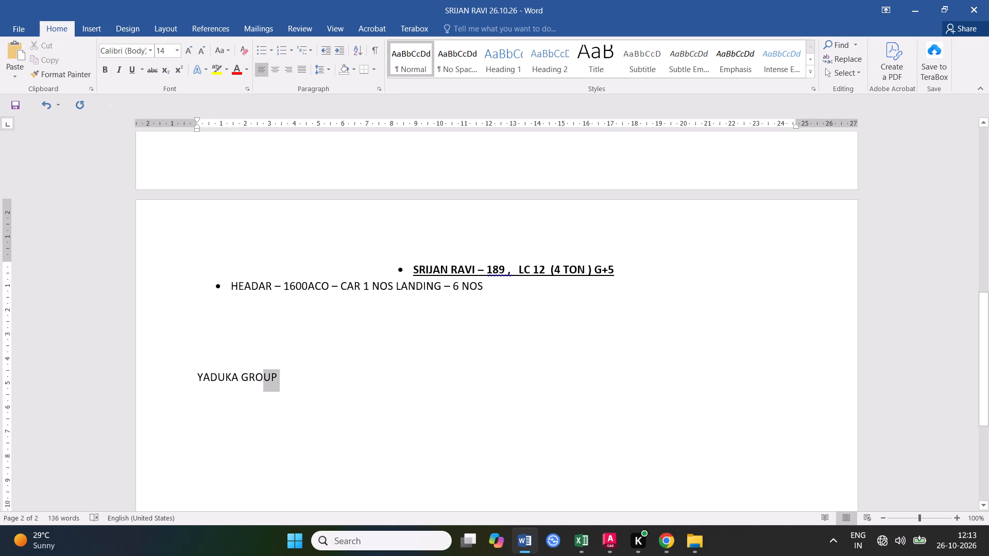
{"action": "left_click_drag", "start_coordinate": [211, 369], "coordinate": [156, 355]}
{"action": "left_click", "coordinate": [276, 73]}
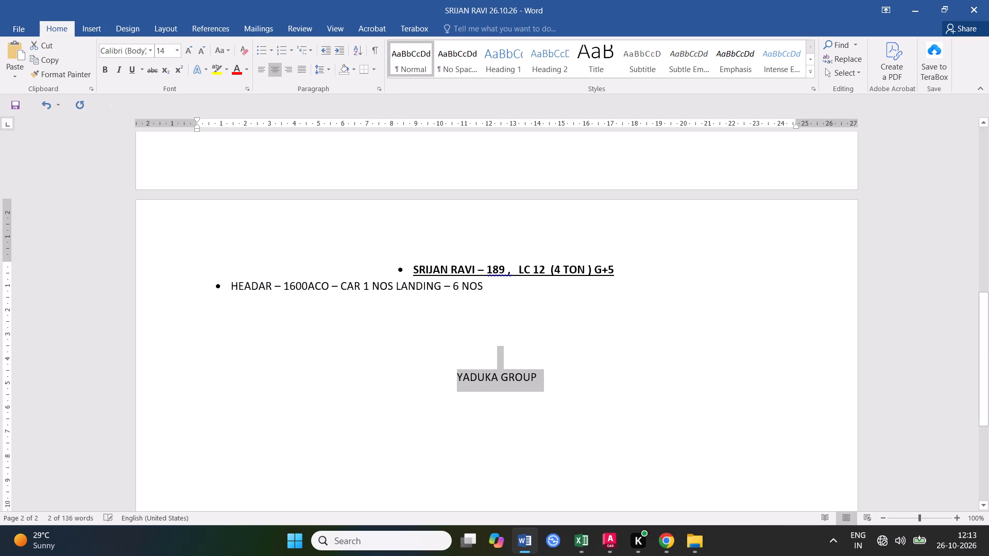
{"action": "left_click", "coordinate": [457, 410]}
{"action": "left_click_drag", "start_coordinate": [544, 392], "coordinate": [450, 373]}
{"action": "left_click", "coordinate": [101, 69]}
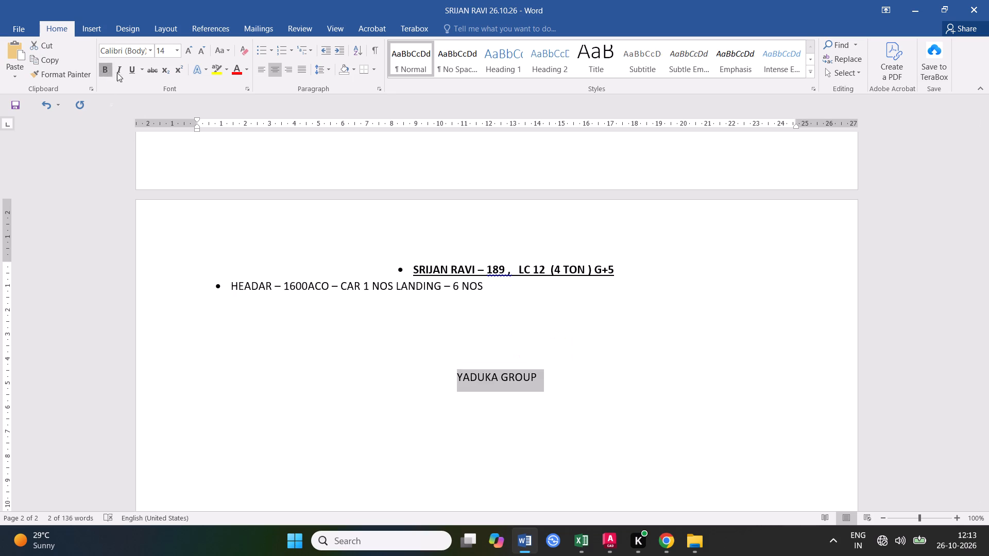
{"action": "left_click", "coordinate": [131, 70]}
{"action": "left_click", "coordinate": [526, 402]}
Start a left-aligned line below the YADUKA GROUP heading and save the document.
{"action": "left_click", "coordinate": [547, 381]}
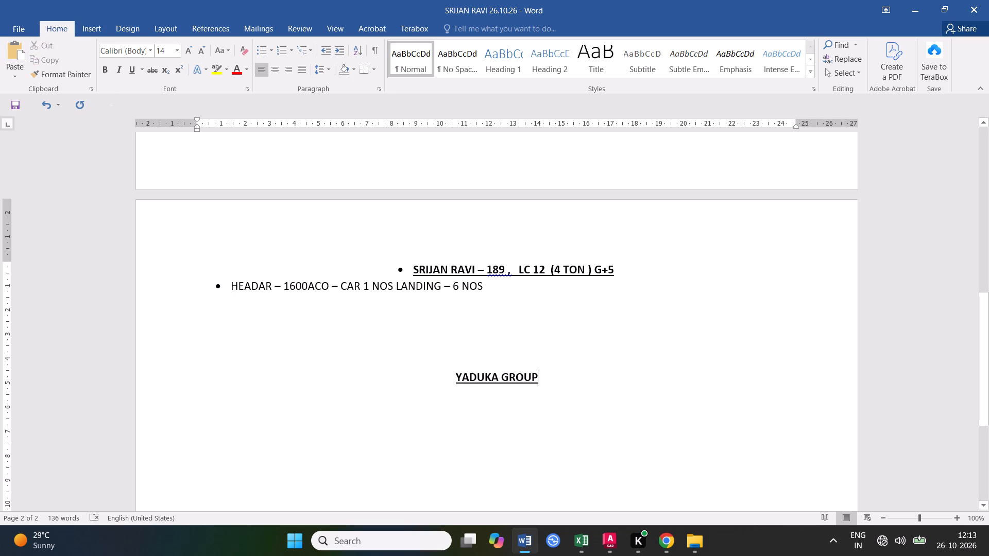
{"action": "key", "text": "Return"}
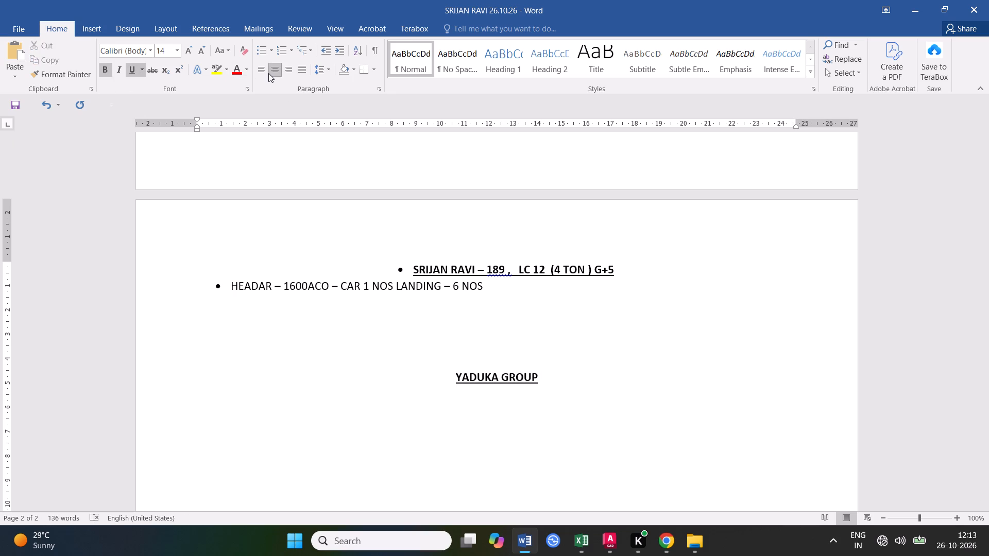
{"action": "left_click", "coordinate": [268, 73]}
{"action": "left_click", "coordinate": [13, 102]}
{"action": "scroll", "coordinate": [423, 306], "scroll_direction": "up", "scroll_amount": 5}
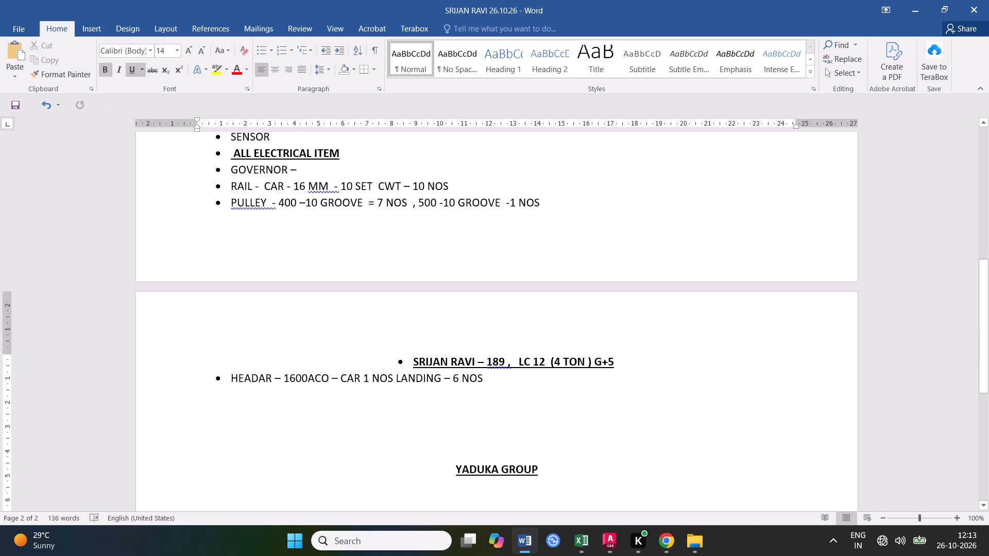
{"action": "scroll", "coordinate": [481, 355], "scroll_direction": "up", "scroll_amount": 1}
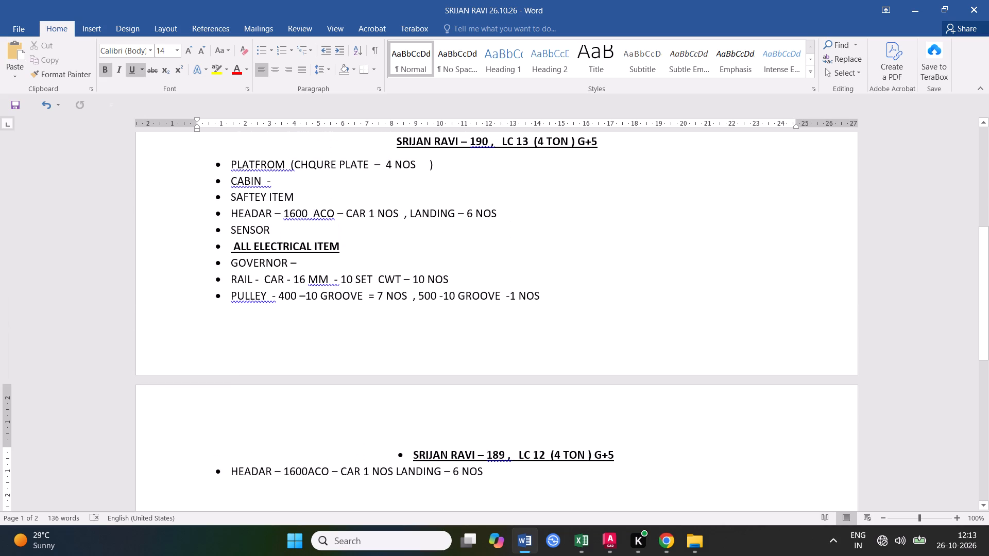
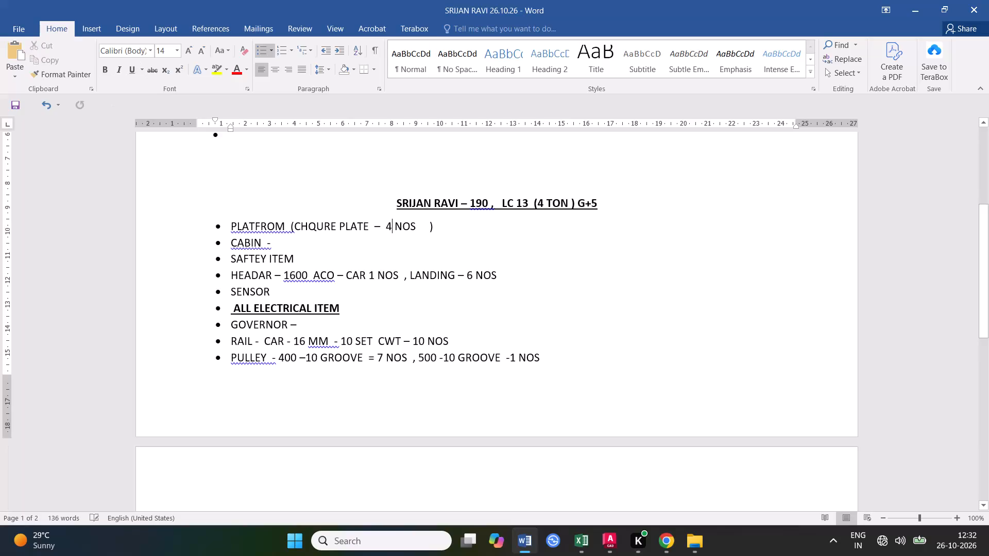
Set the CHQURE PLATE quantity in the LC 13 PLATFROM entry to 5 NOS.
{"action": "key", "text": "BackSpace"}
{"action": "key", "text": "5"}
Delete the CABIN entry from the LC 13 list, leaving no blank line between PLATFROM and SAFTEY ITEM.
{"action": "left_click", "coordinate": [286, 242]}
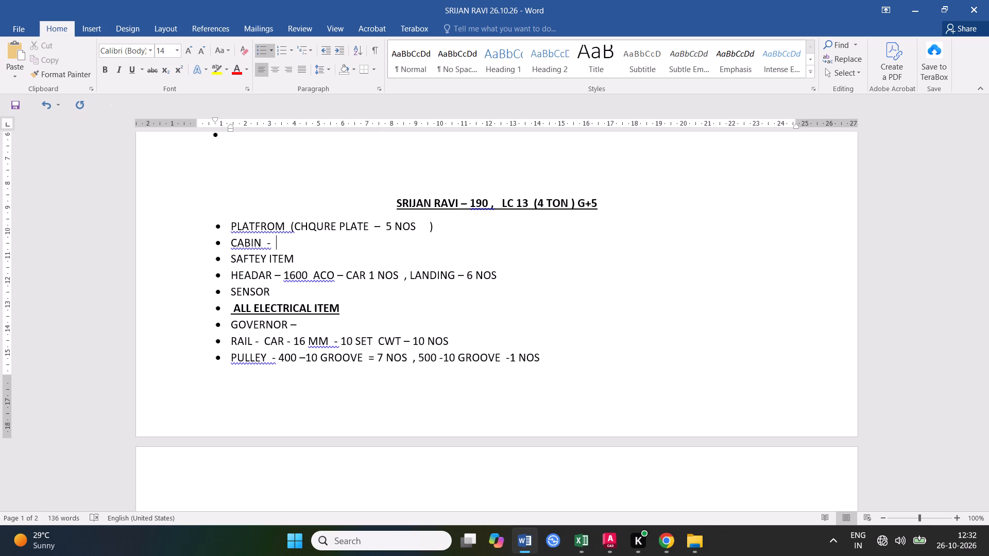
{"action": "key", "text": "BackSpace"}
{"action": "key", "text": "BackSpace"}
{"action": "key", "text": "BackSpace"}
{"action": "key", "text": "BackSpace"}
{"action": "key", "text": "BackSpace"}
{"action": "key", "text": "BackSpace"}
{"action": "key", "text": "BackSpace"}
{"action": "key", "text": "BackSpace"}
{"action": "key", "text": "BackSpace"}
{"action": "key", "text": "BackSpace"}
{"action": "key", "text": "BackSpace"}
{"action": "key", "text": "BackSpace"}
{"action": "key", "text": "BackSpace"}
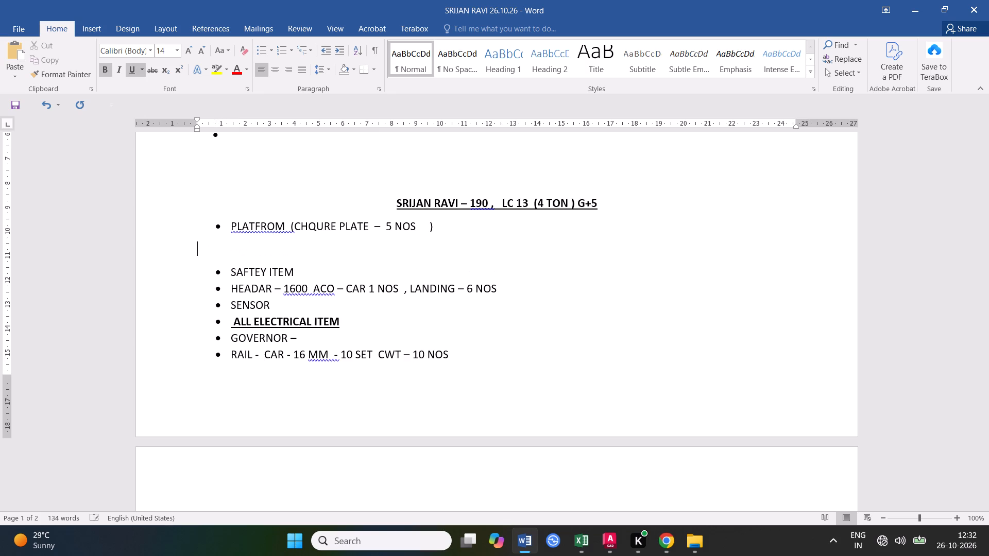
{"action": "key", "text": "BackSpace"}
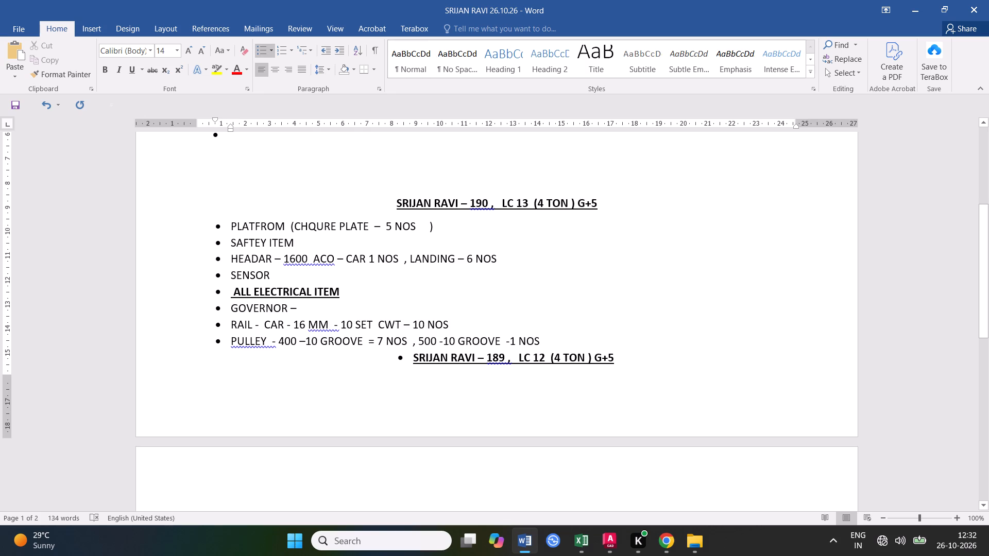
Save the document and add a spaced dash after SAFTEY ITEM in the LC 13 list.
{"action": "left_click", "coordinate": [310, 241]}
{"action": "left_click", "coordinate": [13, 105]}
{"action": "key", "text": "space"}
{"action": "type", "text": "-"}
{"action": "key", "text": "space"}
Insert an extra space between CAR and the dash before 16 MM in the LC 13 RAIL entry.
{"action": "left_click", "coordinate": [293, 326]}
{"action": "left_click", "coordinate": [286, 326]}
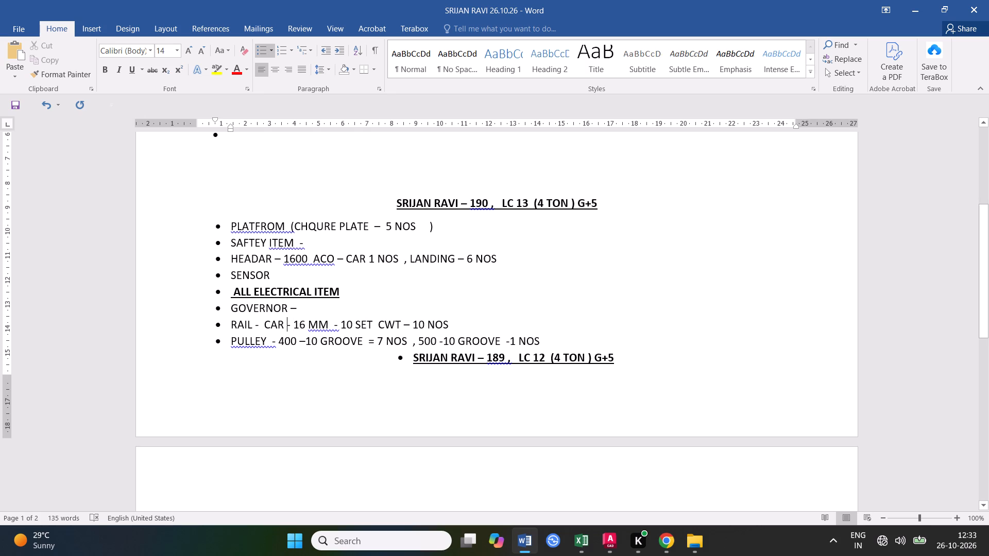
{"action": "key", "text": "space"}
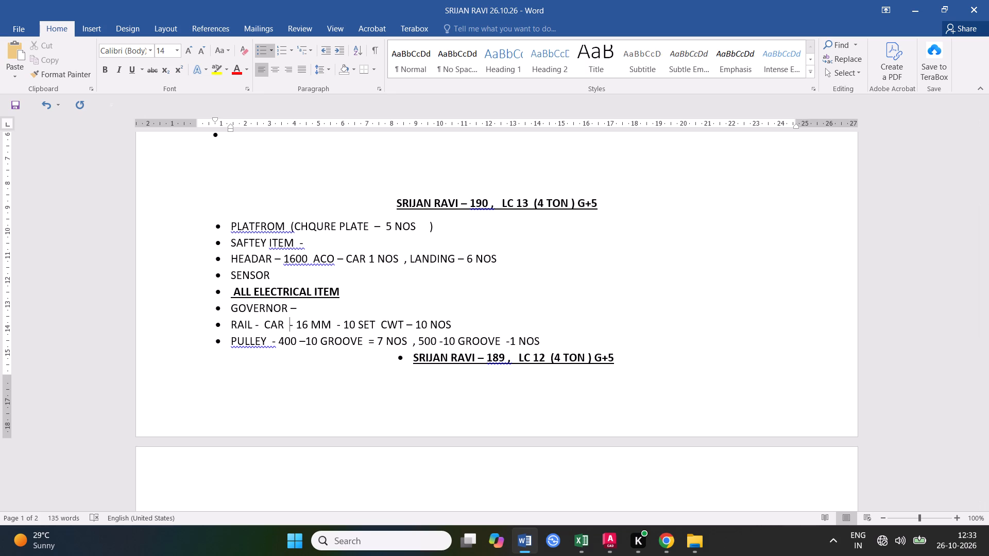
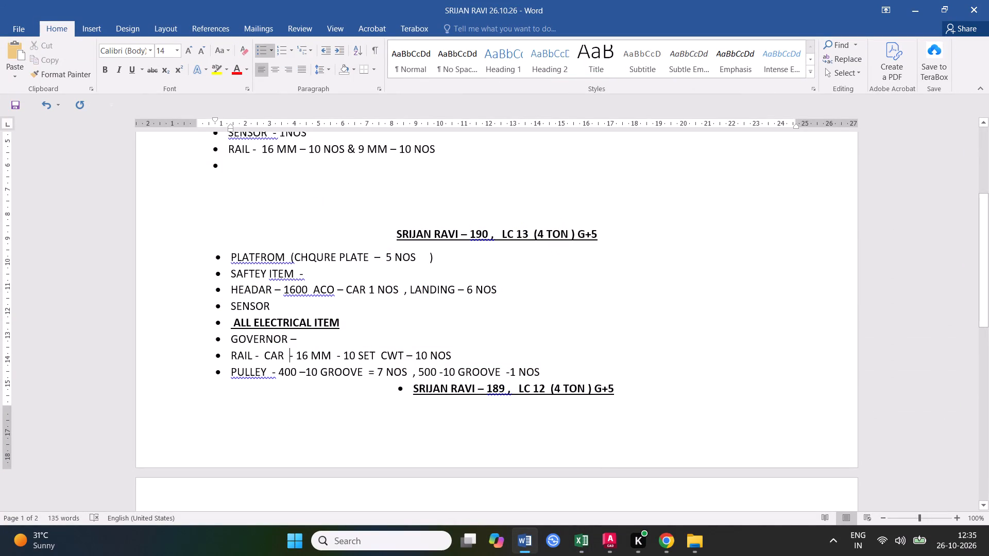
Review the material lists on both pages and check the document's print preview.
{"action": "scroll", "coordinate": [517, 379], "scroll_direction": "up", "scroll_amount": 14}
{"action": "scroll", "coordinate": [533, 391], "scroll_direction": "down", "scroll_amount": 19}
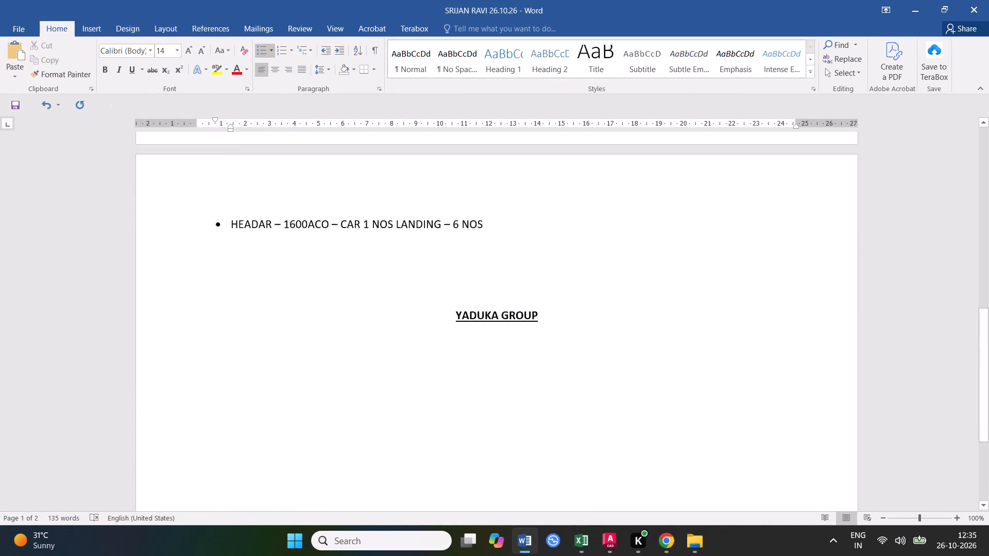
{"action": "scroll", "coordinate": [527, 417], "scroll_direction": "down", "scroll_amount": 3}
{"action": "scroll", "coordinate": [524, 415], "scroll_direction": "up", "scroll_amount": 5}
{"action": "scroll", "coordinate": [524, 414], "scroll_direction": "up", "scroll_amount": 19}
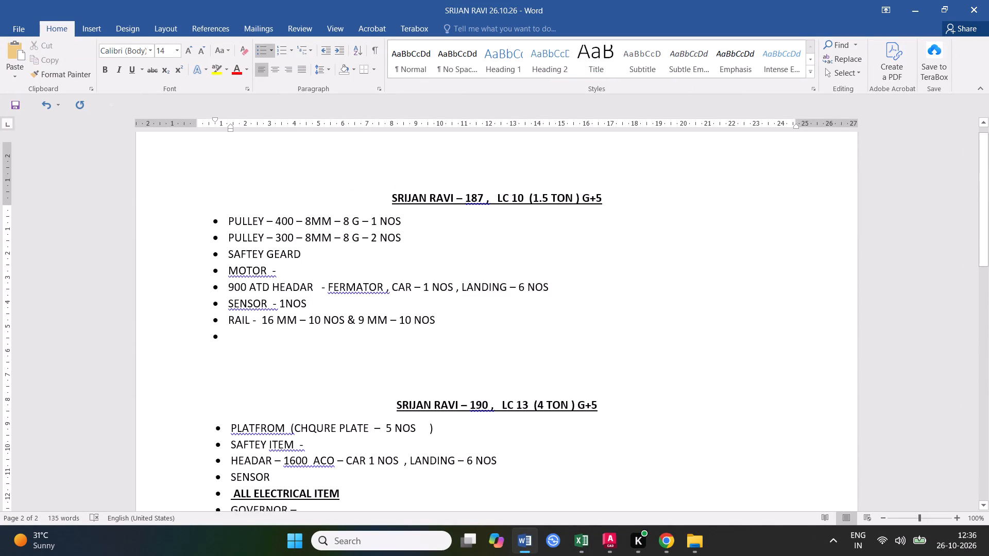
{"action": "scroll", "coordinate": [524, 412], "scroll_direction": "up", "scroll_amount": 6}
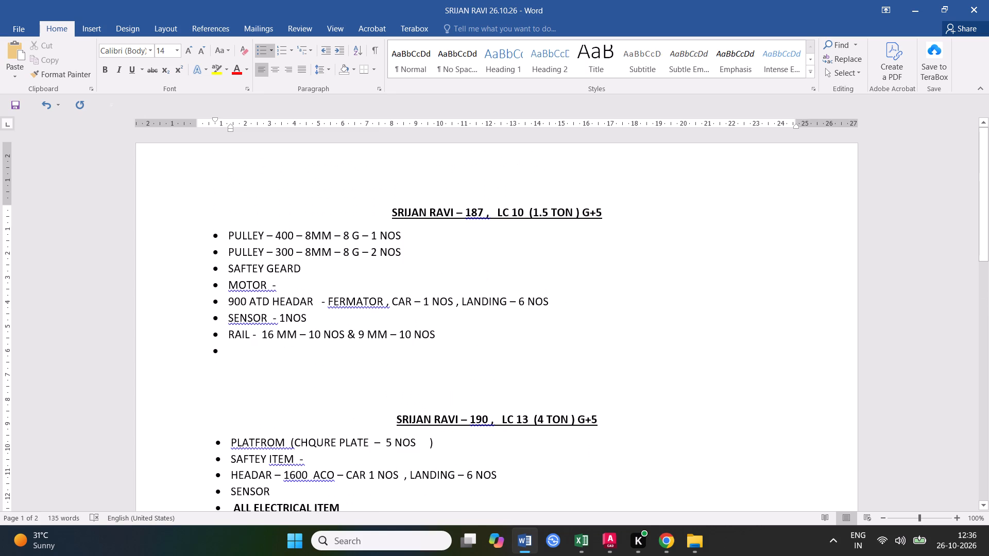
{"action": "key", "text": "ctrl+p"}
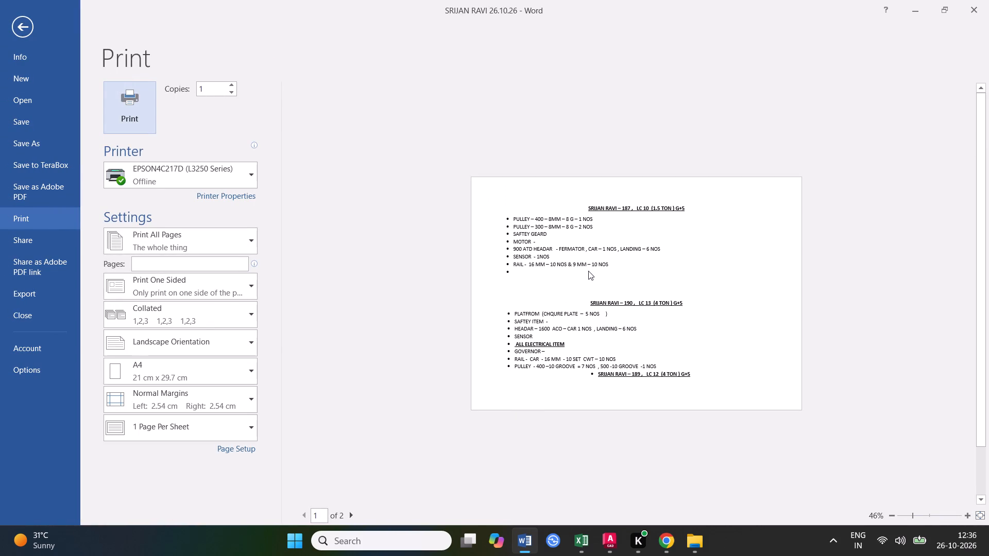
{"action": "scroll", "coordinate": [588, 271], "scroll_direction": "down", "scroll_amount": 1}
{"action": "scroll", "coordinate": [602, 275], "scroll_direction": "up", "scroll_amount": 2}
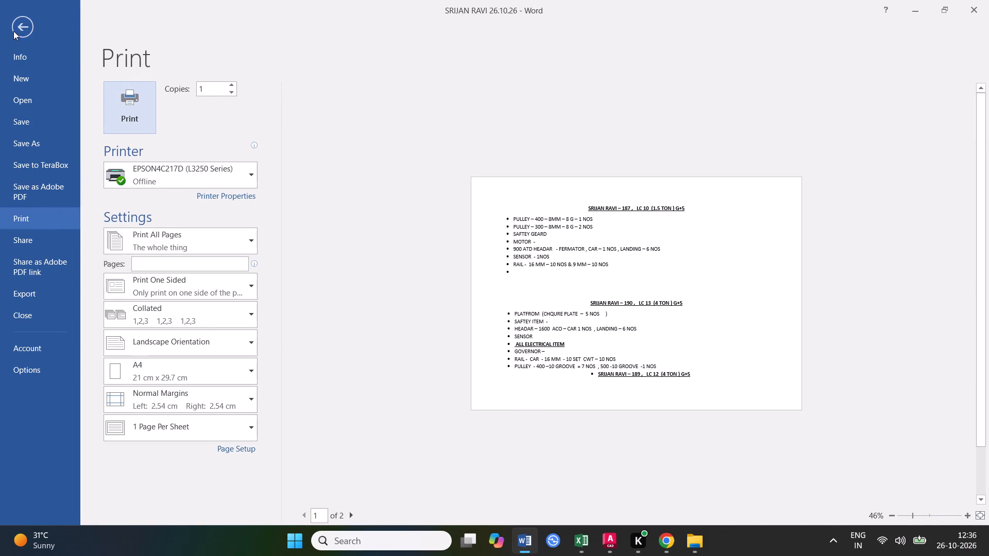
{"action": "left_click", "coordinate": [13, 31]}
Switch to the ALL PRODUCTION LIST - 2025 workbook in Excel, check the Dec-25 rows of the master list, and save the workbook.
{"action": "left_click", "coordinate": [911, 19]}
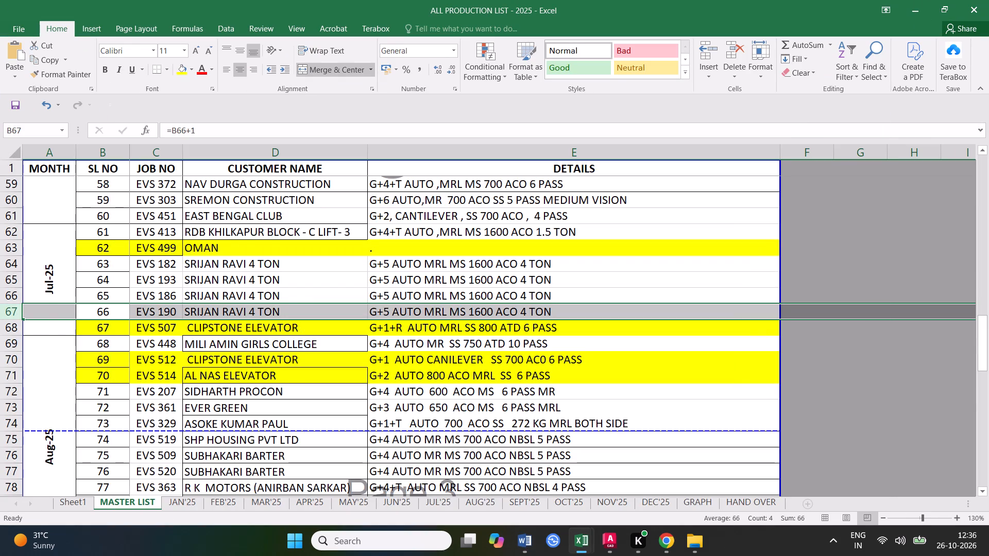
{"action": "scroll", "coordinate": [479, 308], "scroll_direction": "down", "scroll_amount": 13}
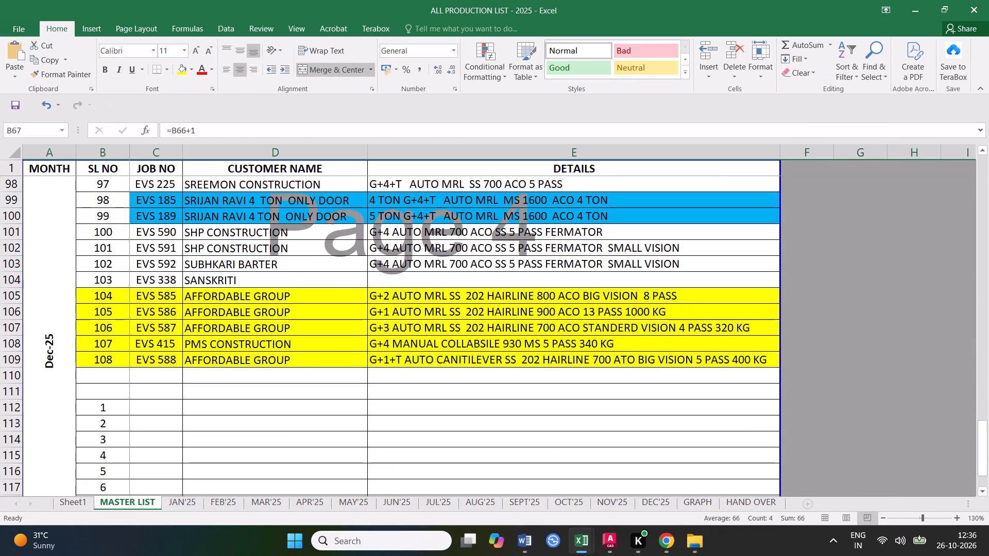
{"action": "left_click", "coordinate": [380, 361]}
{"action": "left_click", "coordinate": [276, 359]}
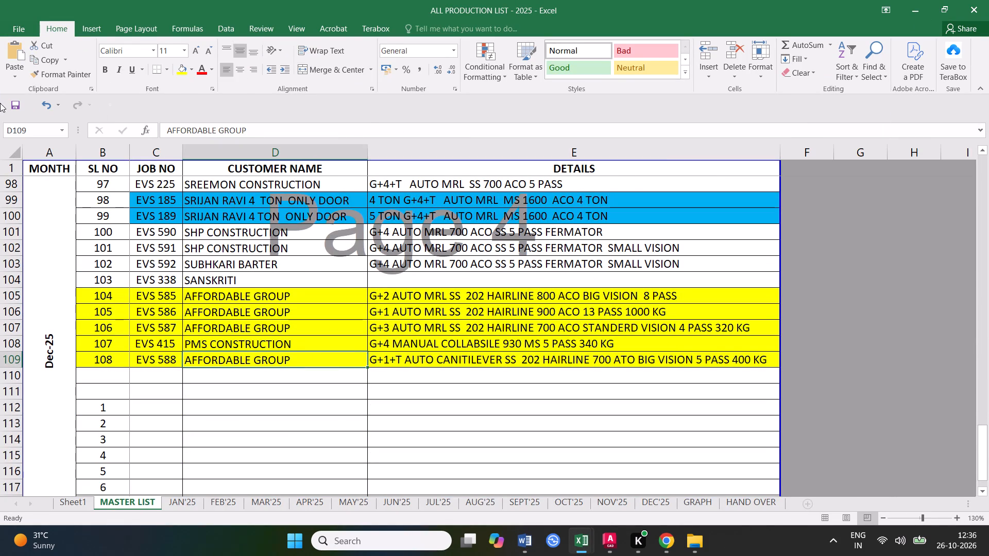
{"action": "left_click", "coordinate": [4, 103]}
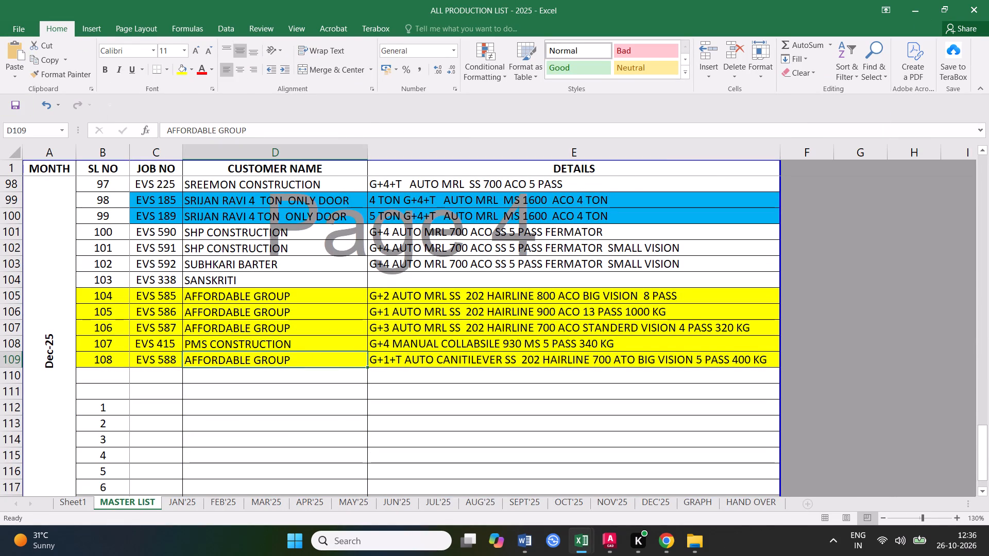
{"action": "scroll", "coordinate": [602, 379], "scroll_direction": "down", "scroll_amount": 1}
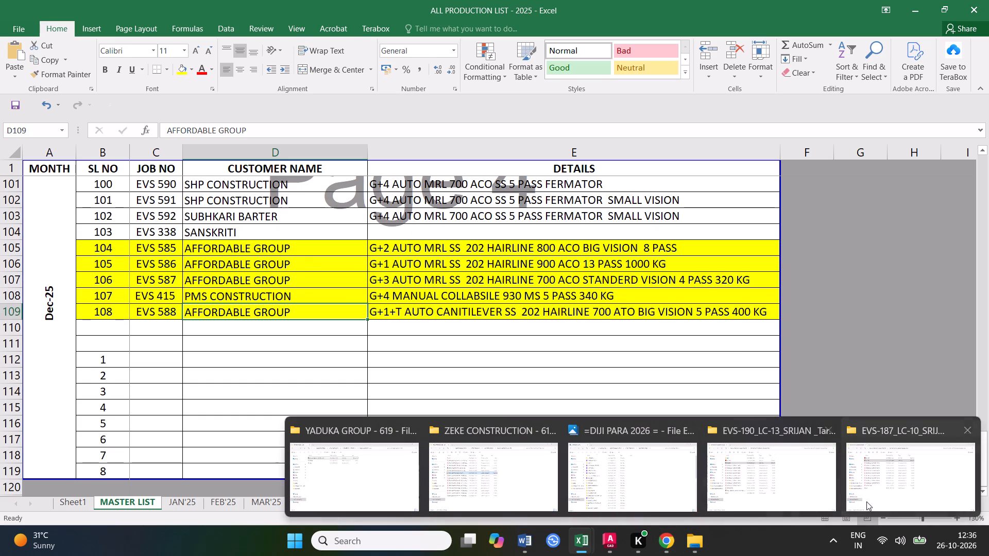
{"action": "left_click", "coordinate": [637, 351]}
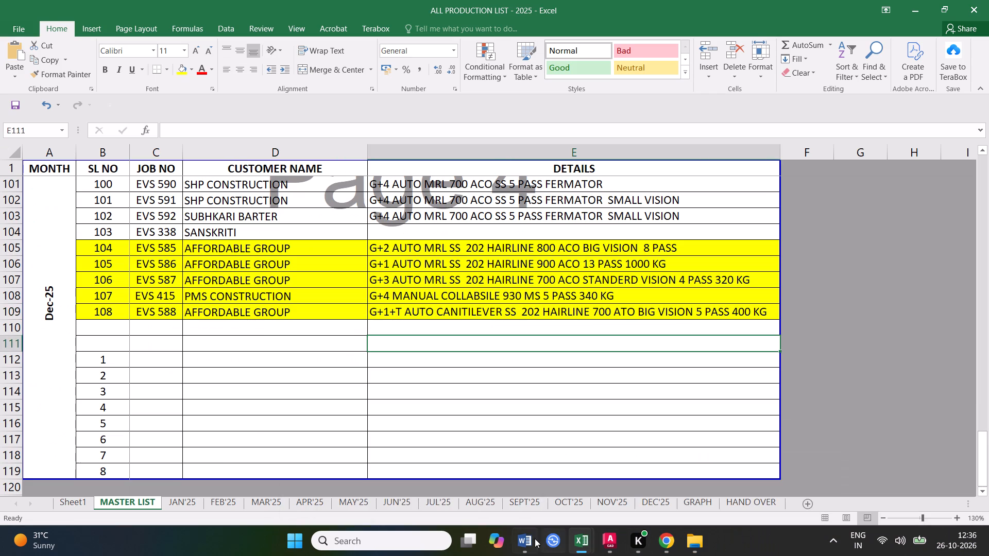
Return to the Word document and insert an extra space before FERMATOR in the LC 10 list's 900 ATD HEADAR entry.
{"action": "left_click", "coordinate": [535, 538]}
{"action": "scroll", "coordinate": [492, 378], "scroll_direction": "up", "scroll_amount": 18}
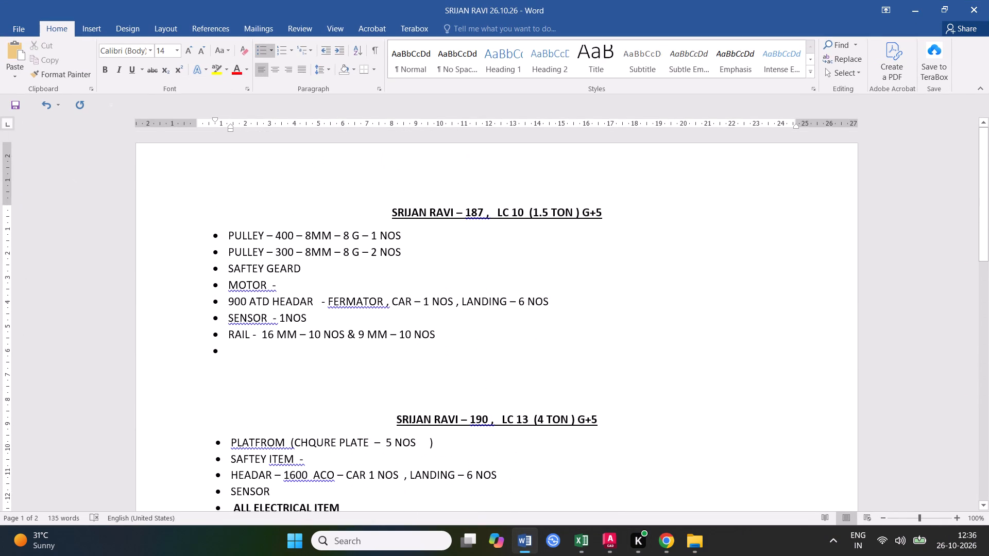
{"action": "scroll", "coordinate": [504, 353], "scroll_direction": "up", "scroll_amount": 1}
{"action": "left_click", "coordinate": [303, 270]}
{"action": "left_click", "coordinate": [280, 292]}
{"action": "left_click", "coordinate": [327, 301]}
{"action": "key", "text": "space"}
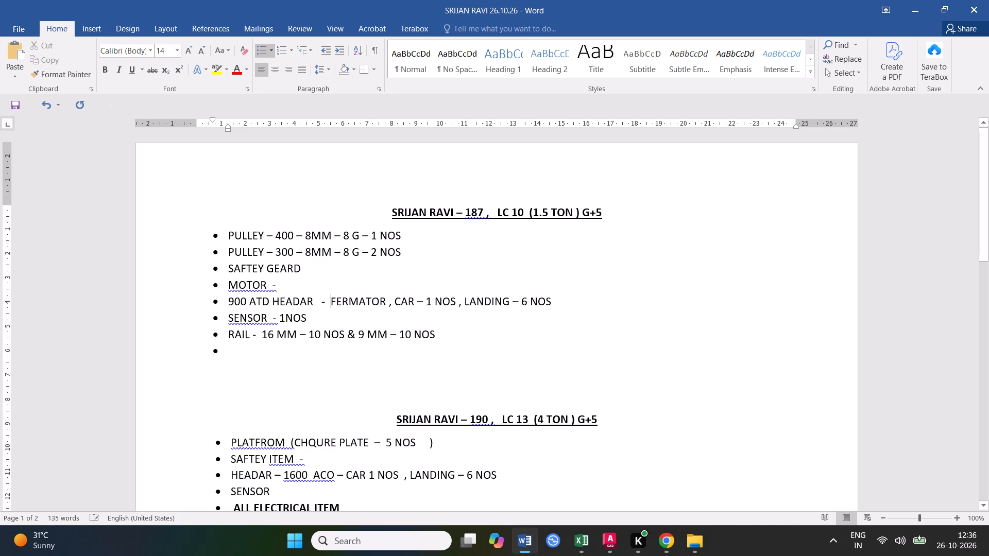
Check the lists from LC 10 through the YADUKA GROUP heading and save the document.
{"action": "left_click", "coordinate": [315, 321]}
{"action": "scroll", "coordinate": [318, 321], "scroll_direction": "down", "scroll_amount": 1}
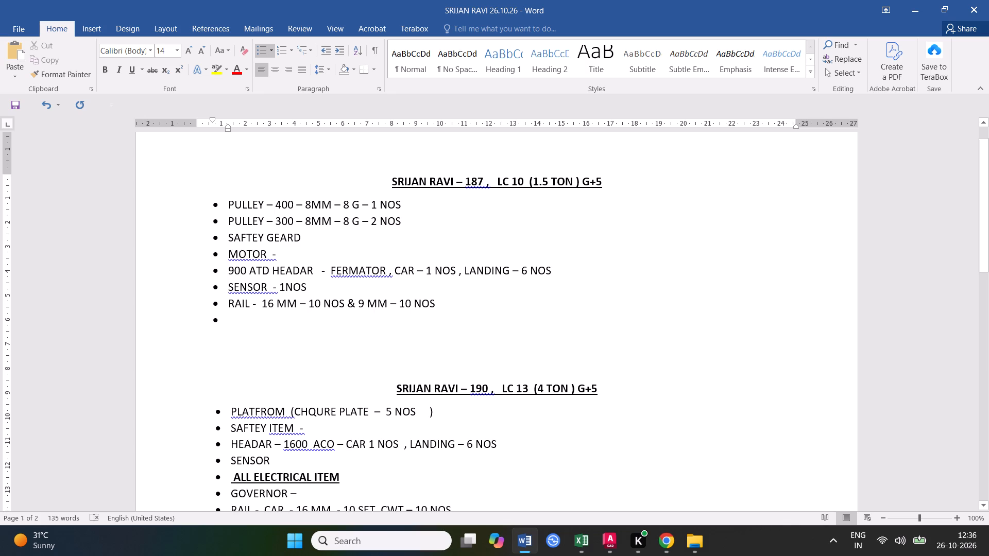
{"action": "scroll", "coordinate": [362, 333], "scroll_direction": "down", "scroll_amount": 4}
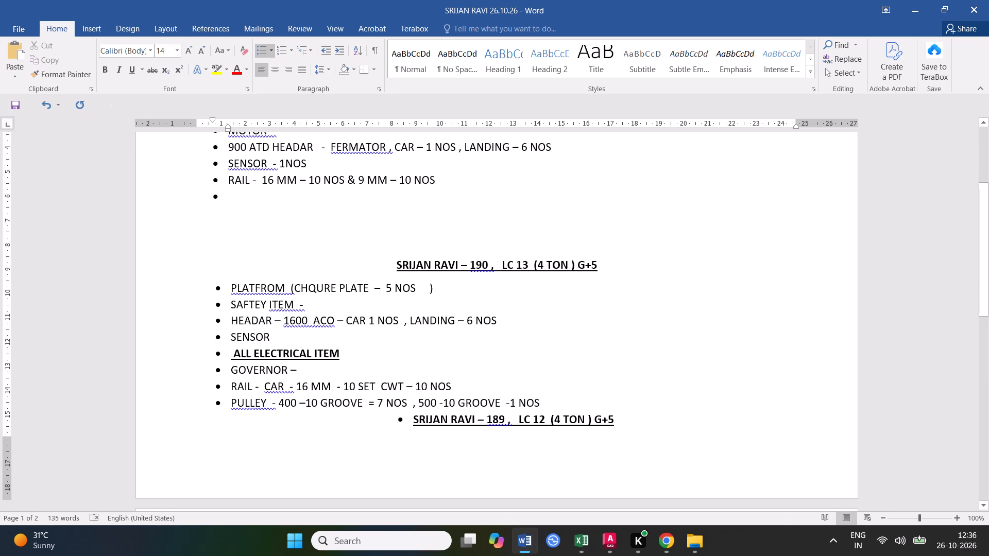
{"action": "scroll", "coordinate": [430, 380], "scroll_direction": "up", "scroll_amount": 4}
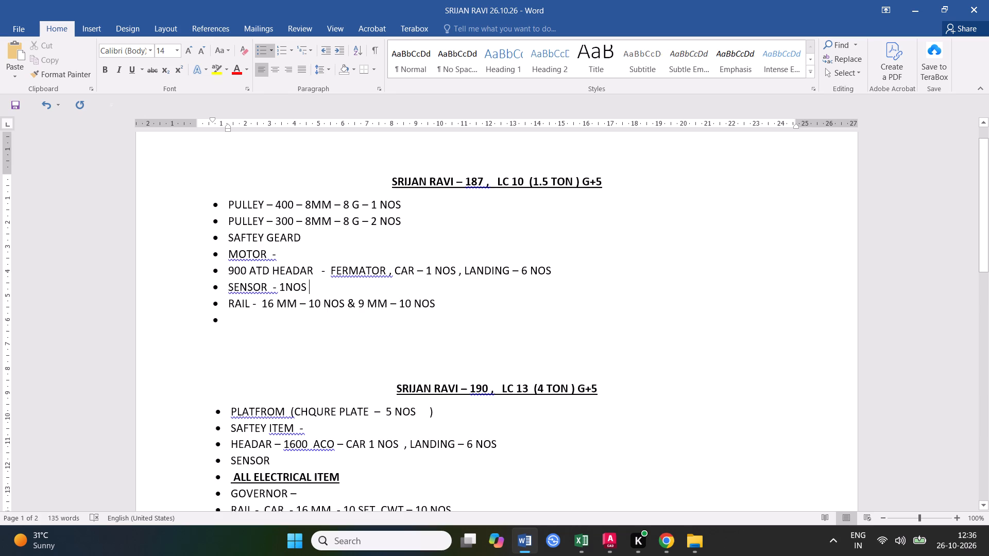
{"action": "scroll", "coordinate": [430, 378], "scroll_direction": "down", "scroll_amount": 13}
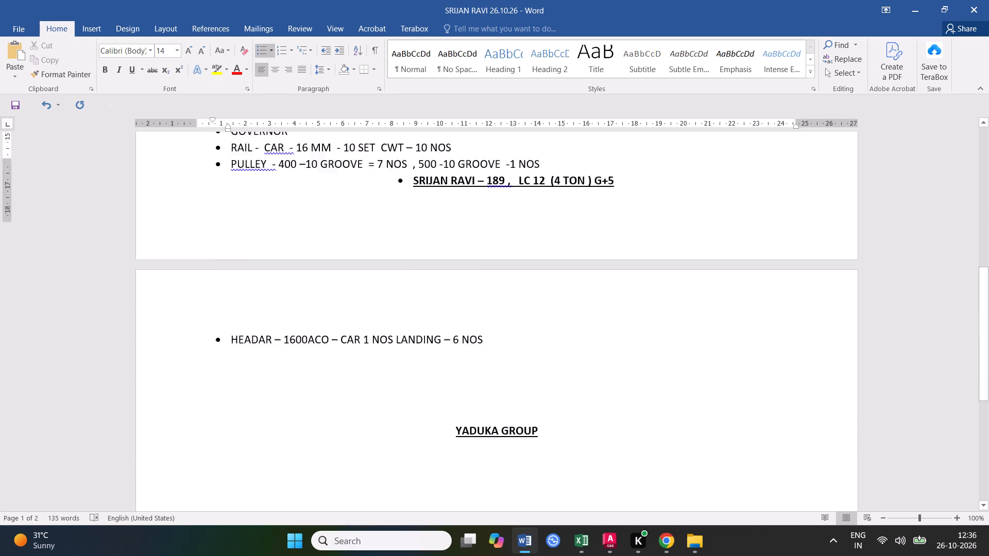
{"action": "scroll", "coordinate": [448, 389], "scroll_direction": "down", "scroll_amount": 1}
{"action": "scroll", "coordinate": [448, 389], "scroll_direction": "up", "scroll_amount": 9}
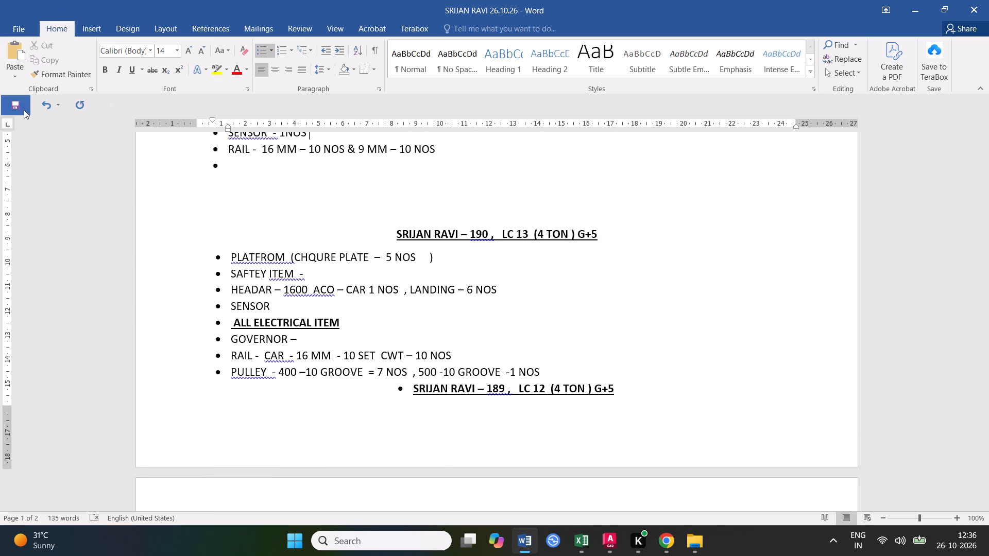
{"action": "left_click", "coordinate": [23, 110]}
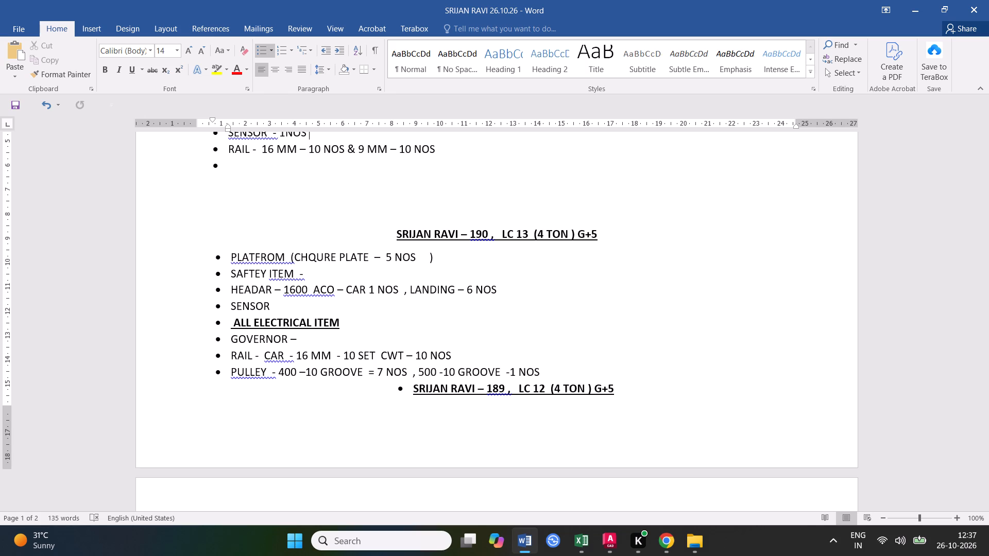
{"action": "scroll", "coordinate": [527, 401], "scroll_direction": "up", "scroll_amount": 10}
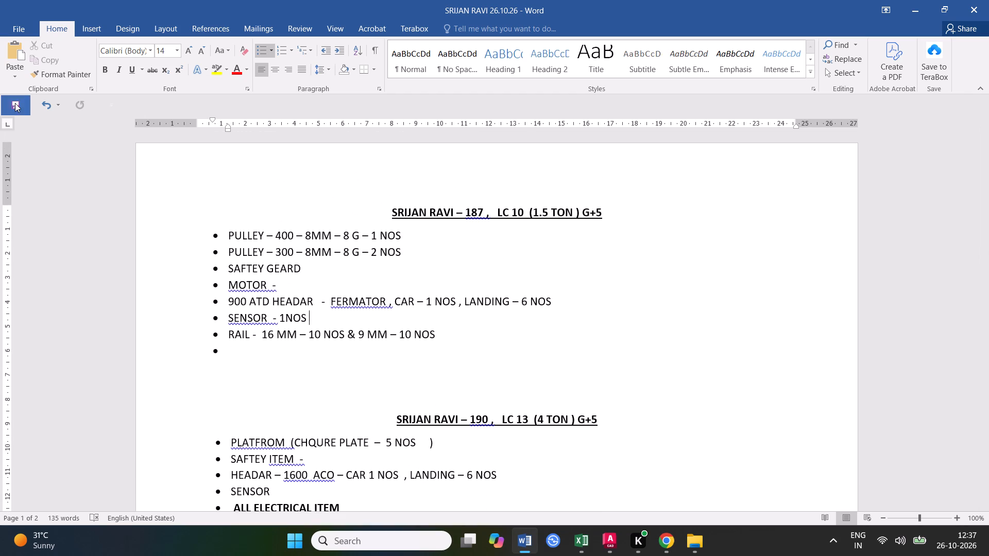
{"action": "left_click", "coordinate": [15, 103]}
Review the saved document again, examining the LC 10, LC 13 and LC 12 lists and the YADUKA GROUP heading.
{"action": "scroll", "coordinate": [504, 294], "scroll_direction": "down", "scroll_amount": 3}
{"action": "scroll", "coordinate": [535, 325], "scroll_direction": "down", "scroll_amount": 11}
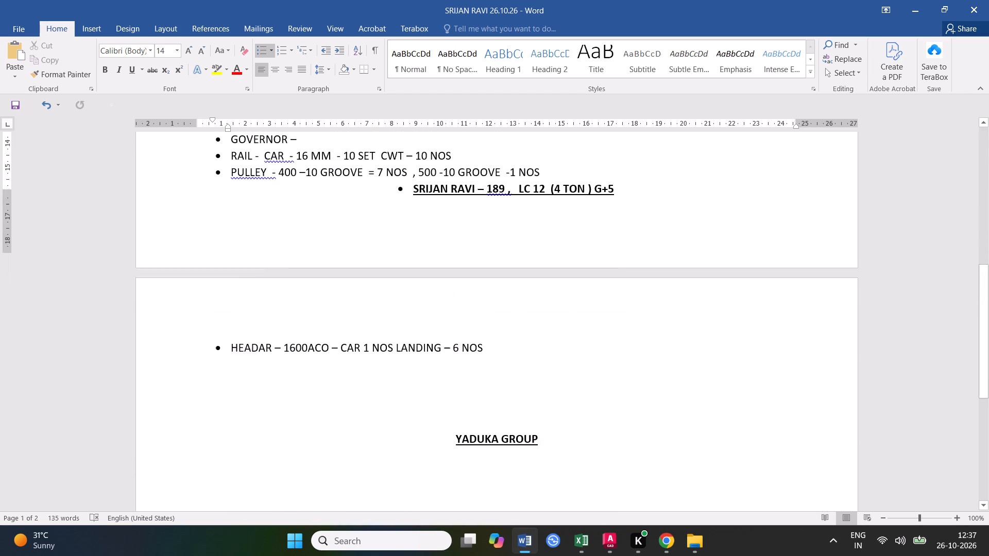
{"action": "scroll", "coordinate": [480, 349], "scroll_direction": "up", "scroll_amount": 14}
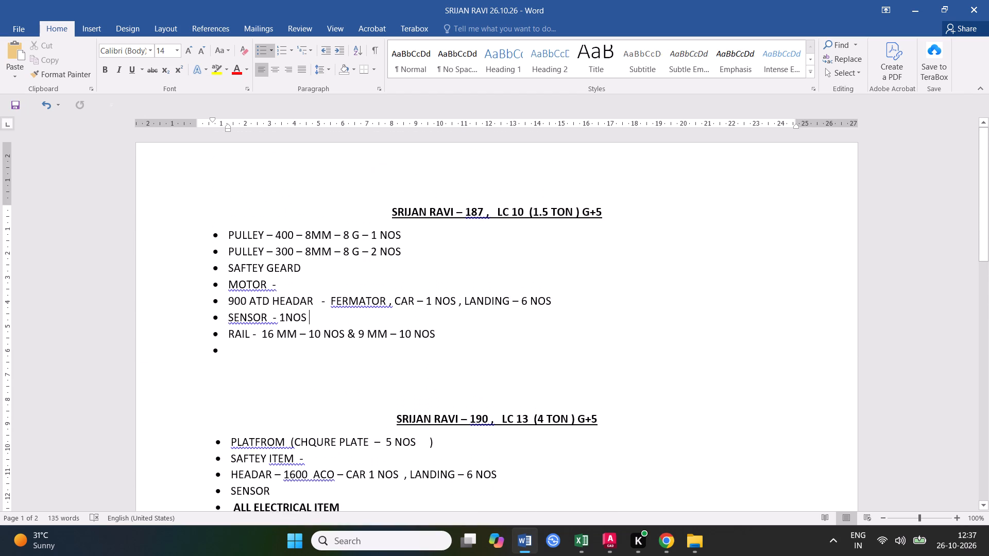
{"action": "left_click", "coordinate": [433, 336]}
{"action": "left_click", "coordinate": [284, 358]}
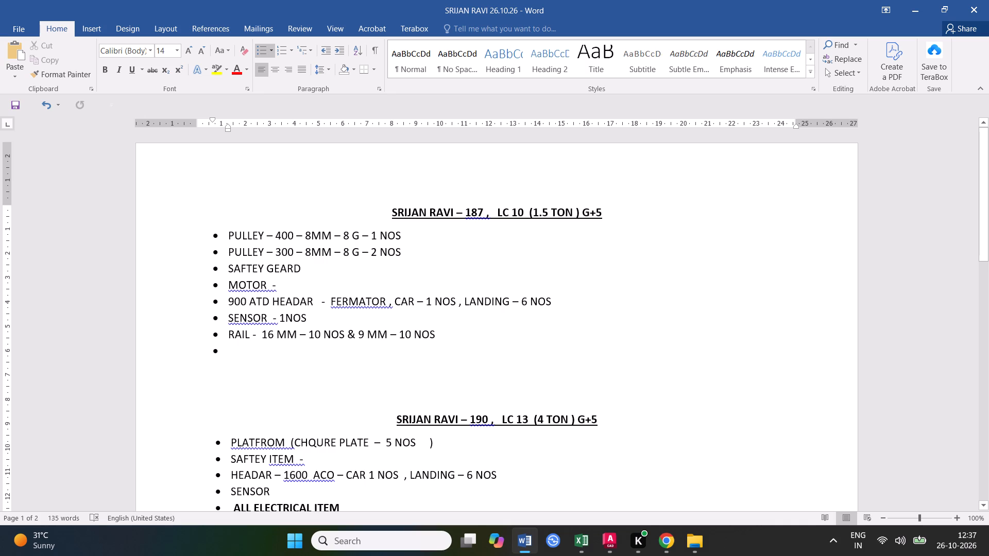
{"action": "scroll", "coordinate": [451, 342], "scroll_direction": "down", "scroll_amount": 1}
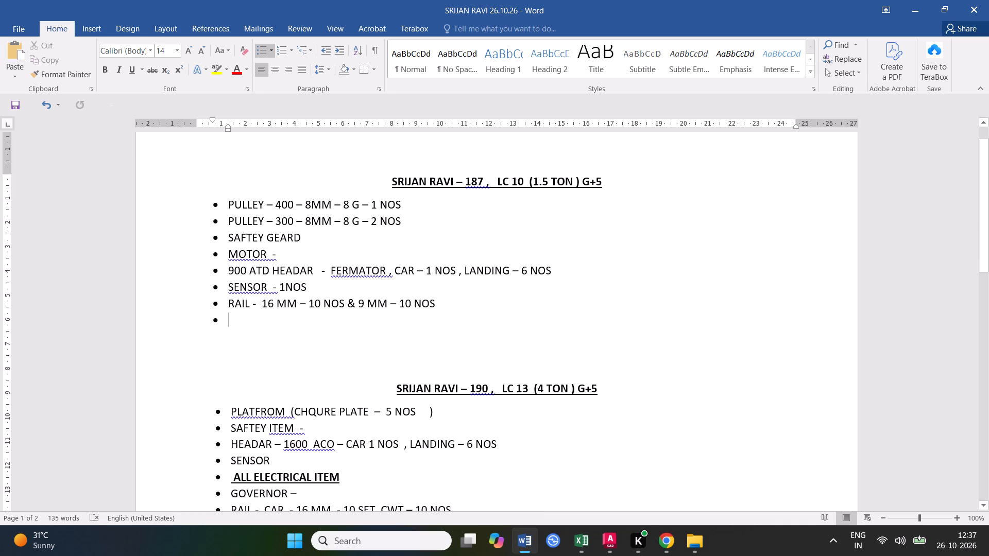
{"action": "scroll", "coordinate": [490, 349], "scroll_direction": "down", "scroll_amount": 5}
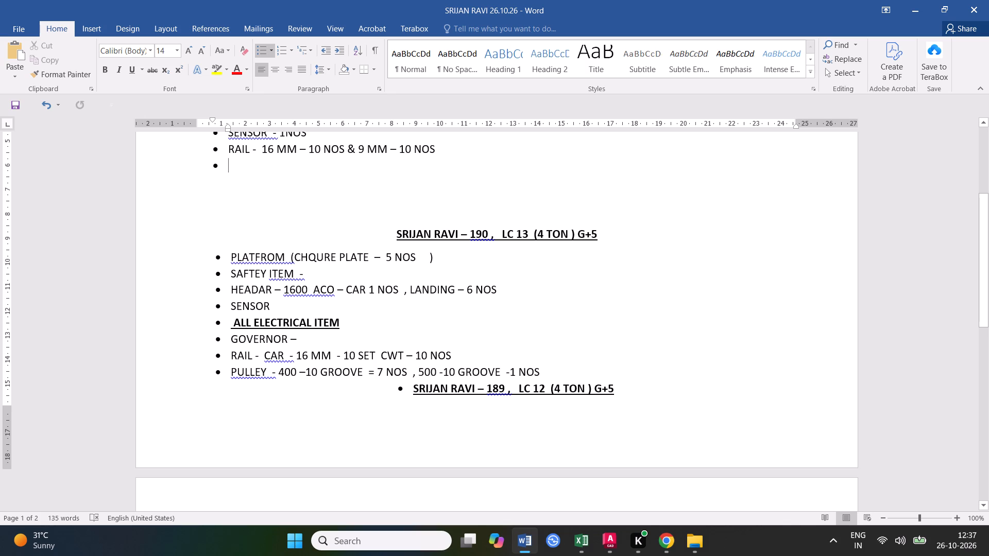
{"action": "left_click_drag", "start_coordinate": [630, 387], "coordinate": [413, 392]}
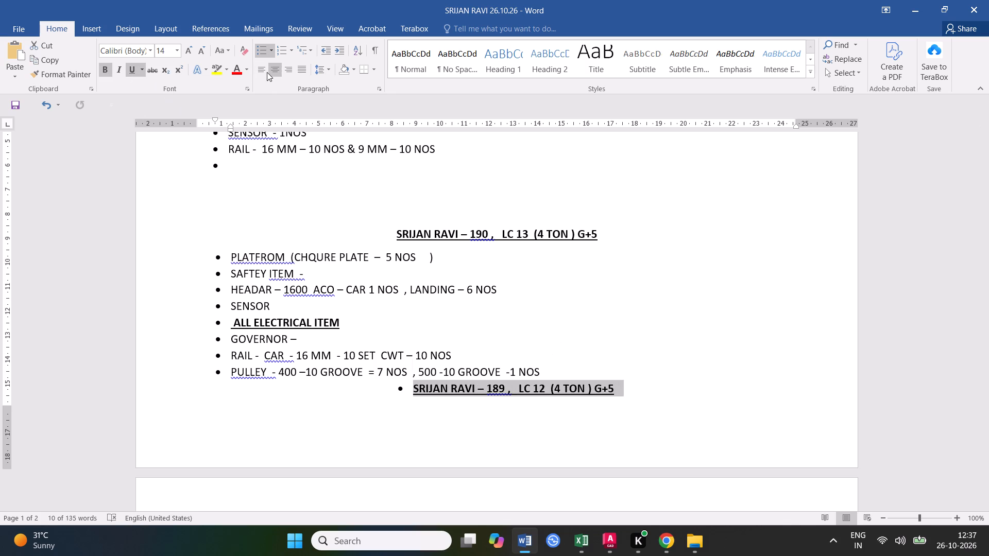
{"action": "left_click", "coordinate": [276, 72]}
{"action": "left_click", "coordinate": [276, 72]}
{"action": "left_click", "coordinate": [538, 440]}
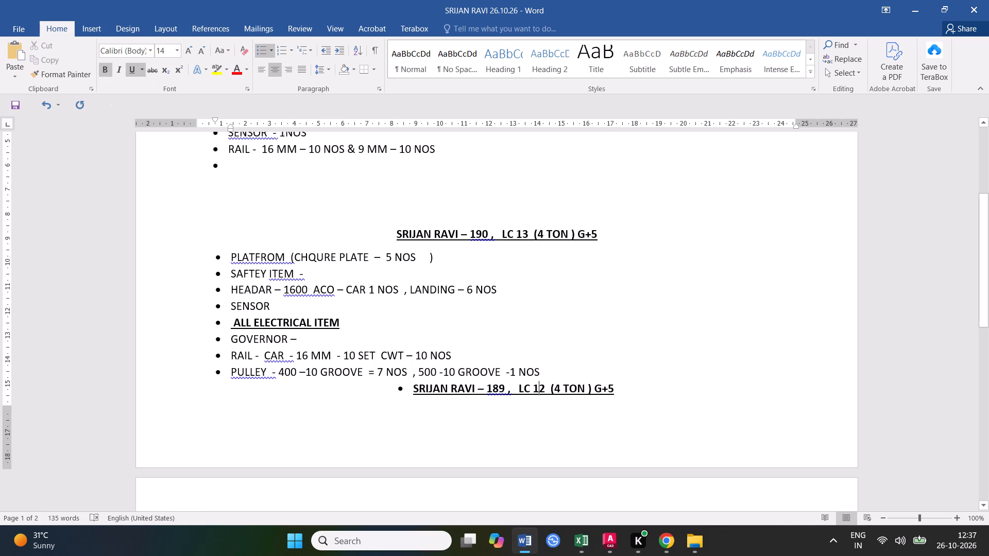
Add an empty bullet line after the PULLEY entry in the LC 13 list, above the LC 12 heading.
{"action": "scroll", "coordinate": [406, 394], "scroll_direction": "up", "scroll_amount": 4}
{"action": "scroll", "coordinate": [453, 371], "scroll_direction": "down", "scroll_amount": 3}
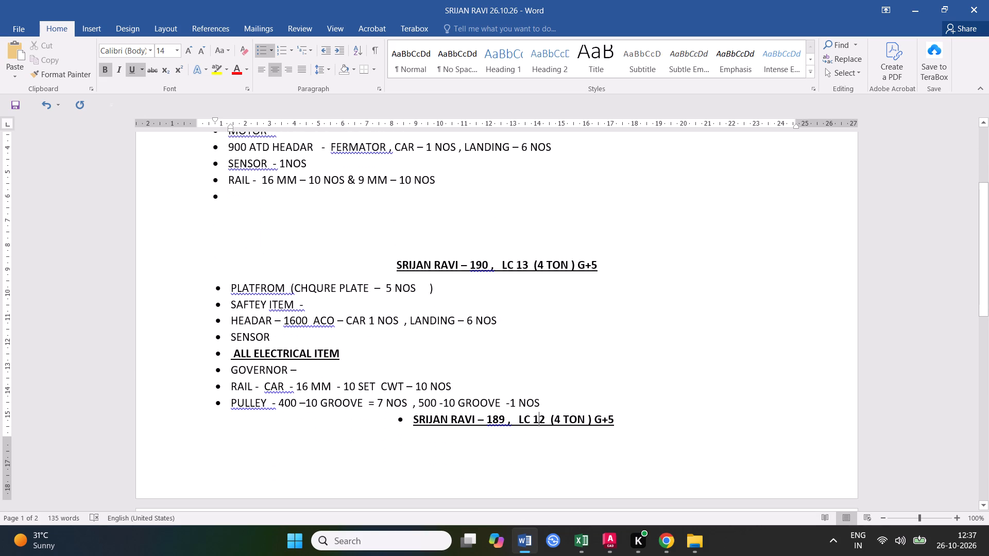
{"action": "left_click", "coordinate": [549, 406]}
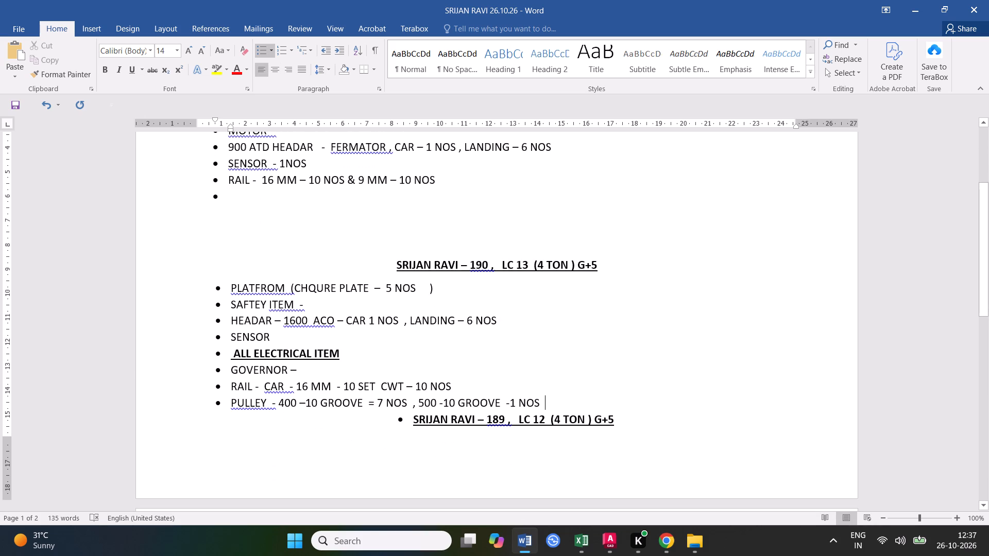
{"action": "key", "text": "Return"}
Add an empty bullet line between the PLATFROM and SAFTEY ITEM entries in the LC 13 list.
{"action": "scroll", "coordinate": [496, 355], "scroll_direction": "down", "scroll_amount": 2}
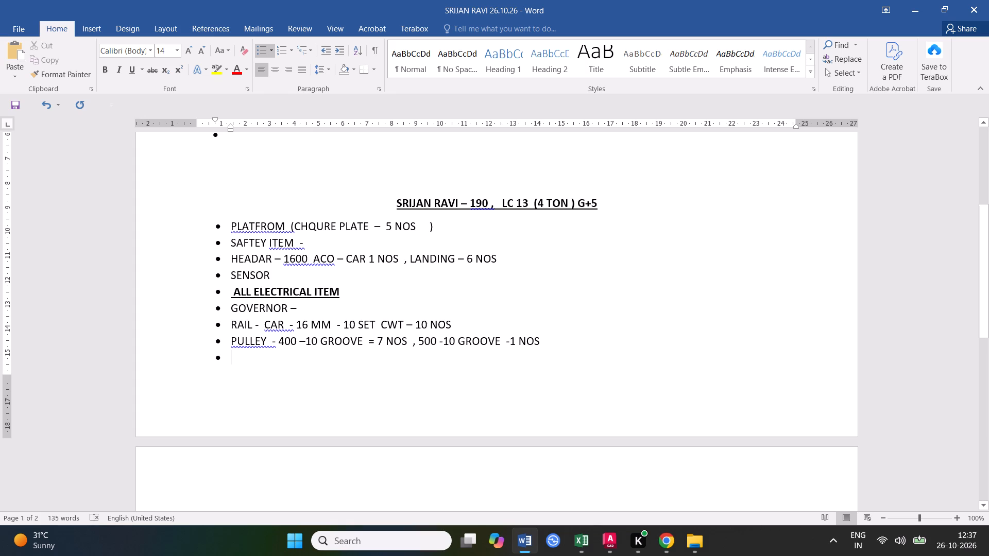
{"action": "left_click", "coordinate": [440, 224]}
{"action": "key", "text": "Return"}
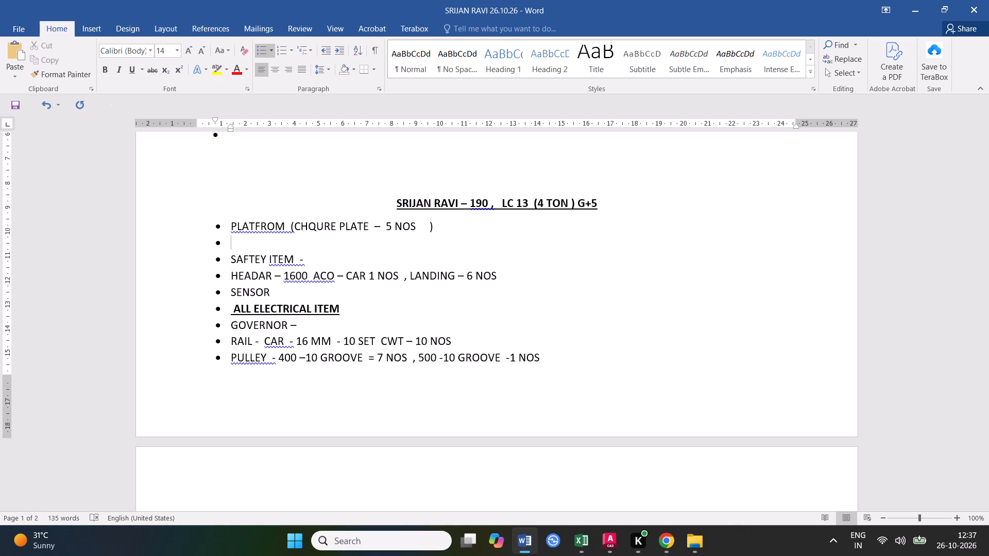
Enter "SAFTEY GEARD – 16 MM – 2 SET" in the empty bullet below PLATFROM in the LC 13 list, with a new bullet after it.
{"action": "type", "text": "SAFTEY GEARD"}
{"action": "key", "text": "space"}
{"action": "type", "text": "-"}
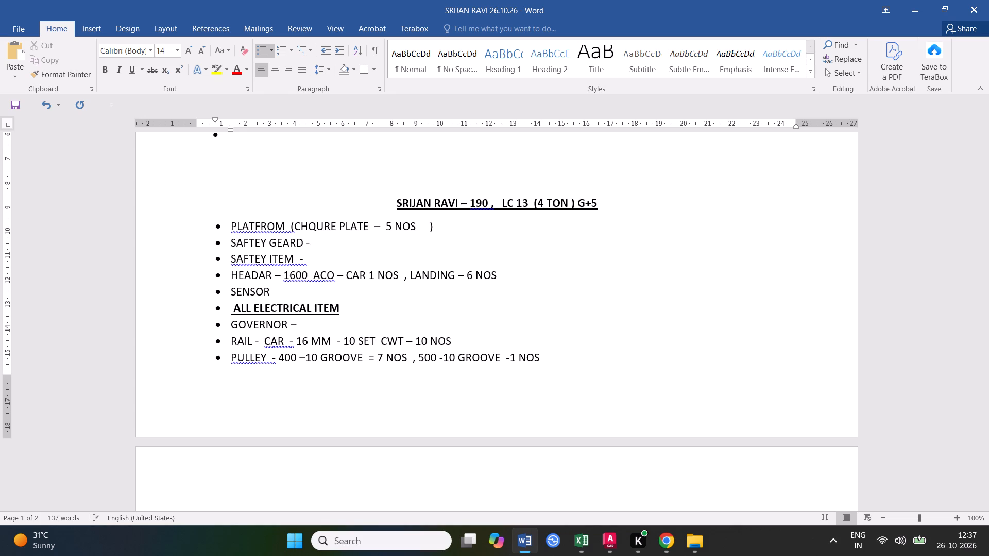
{"action": "key", "text": "space"}
{"action": "type", "text": "16 MM - 2 SET"}
{"action": "key", "text": "space"}
{"action": "key", "text": "Return"}
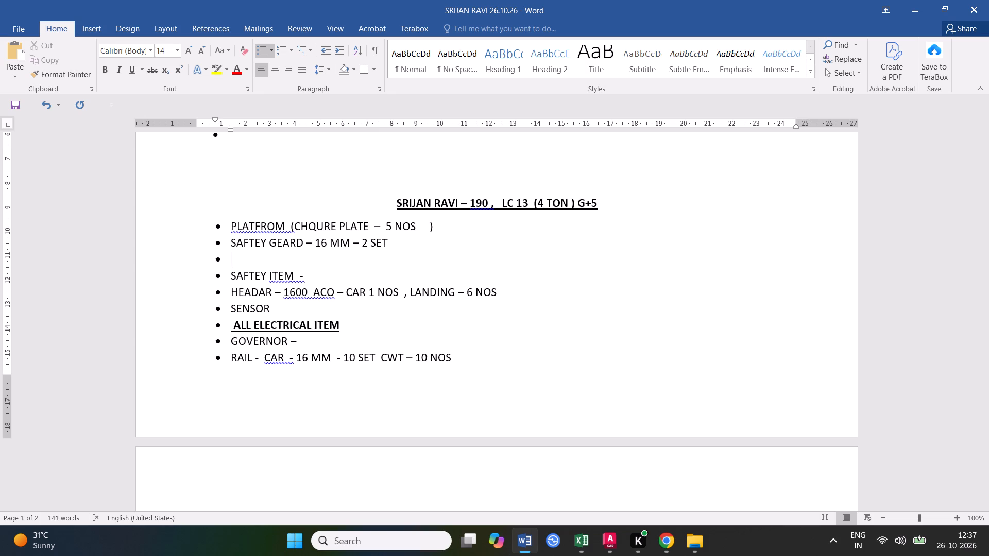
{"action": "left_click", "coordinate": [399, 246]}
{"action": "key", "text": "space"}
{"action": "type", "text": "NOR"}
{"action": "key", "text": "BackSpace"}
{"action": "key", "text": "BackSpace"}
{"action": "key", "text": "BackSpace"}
Add the entry "SAFTEY SHOE – 16 MM – 12 NOS" below SAFTEY GEARD in the LC 13 list, followed by a new bullet.
{"action": "key", "text": "Return"}
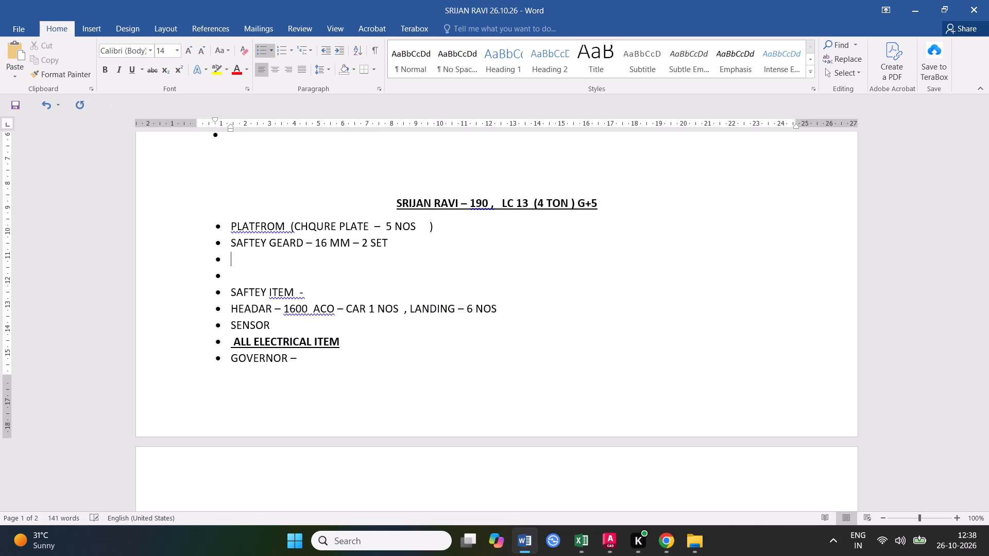
{"action": "type", "text": "SAFTEY S"}
{"action": "type", "text": "HOE -"}
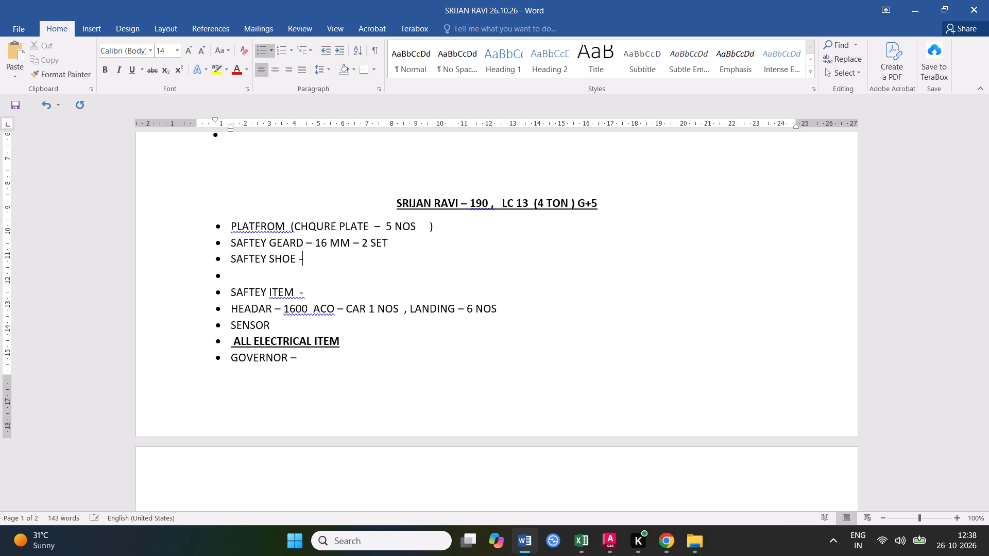
{"action": "key", "text": "space"}
{"action": "type", "text": "16 MM - 12 NOS"}
{"action": "key", "text": "space"}
{"action": "key", "text": "Return"}
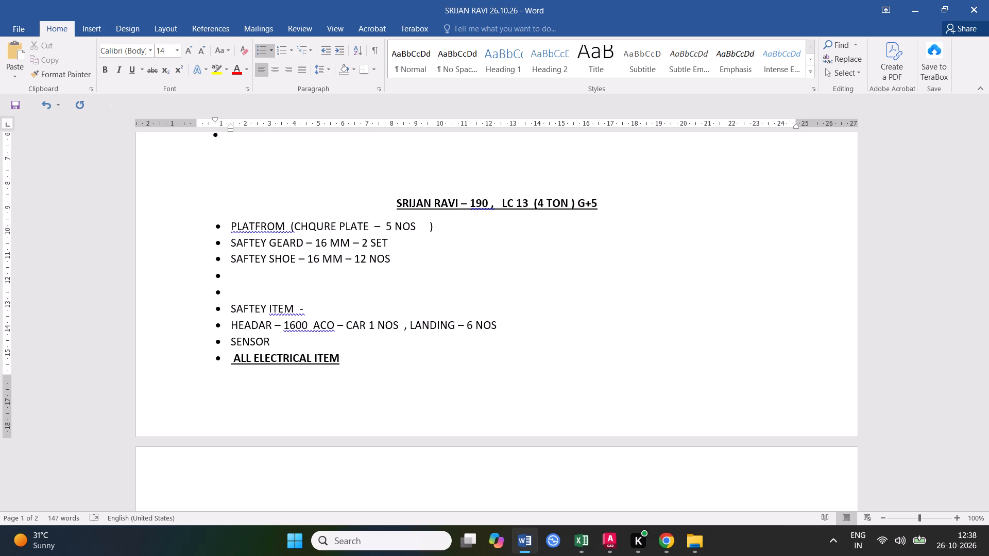
Enter "ISMC – 75 X 40 = 15 NOS" below SAFTEY SHOE in the LC 13 list, followed by a new bullet.
{"action": "type", "text": "ISMC - 7"}
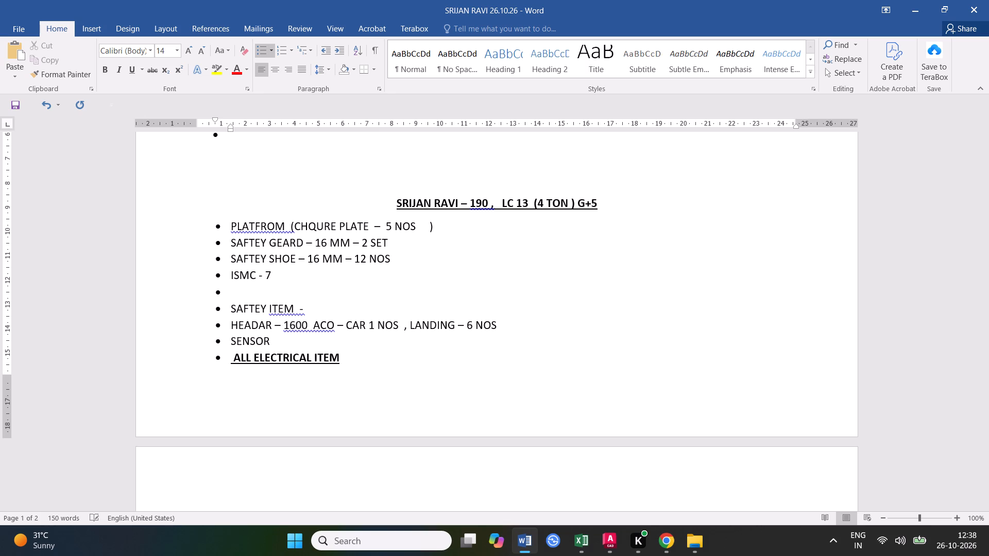
{"action": "type", "text": "5 X"}
{"action": "key", "text": "space"}
{"action": "type", "text": "40 X 6"}
{"action": "key", "text": "BackSpace"}
{"action": "key", "text": "BackSpace"}
{"action": "key", "text": "BackSpace"}
{"action": "key", "text": "space"}
{"action": "type", "text": "-"}
{"action": "key", "text": "BackSpace"}
{"action": "type", "text": "="}
{"action": "key", "text": "space"}
{"action": "type", "text": "15"}
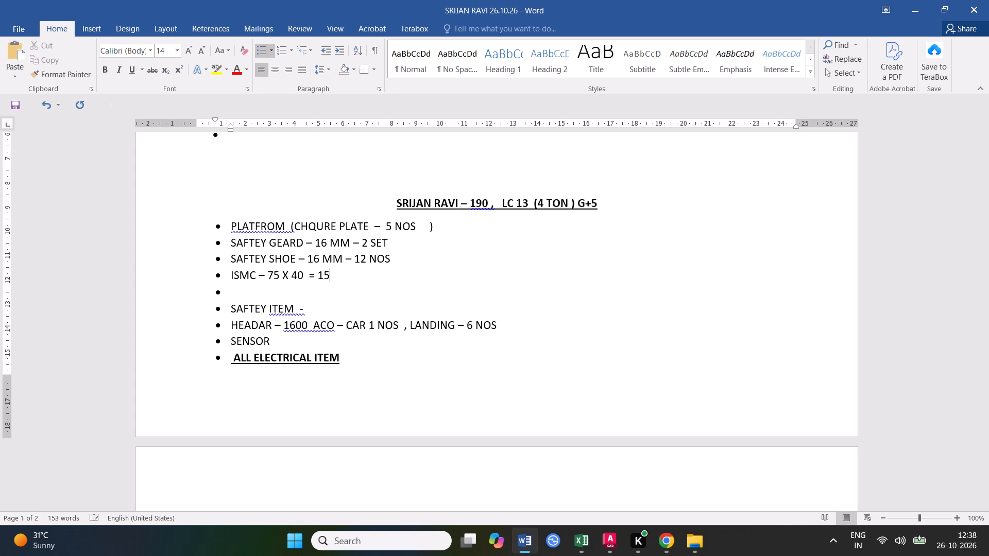
{"action": "key", "text": "space"}
{"action": "type", "text": "NOS"}
{"action": "key", "text": "space"}
{"action": "key", "text": "Return"}
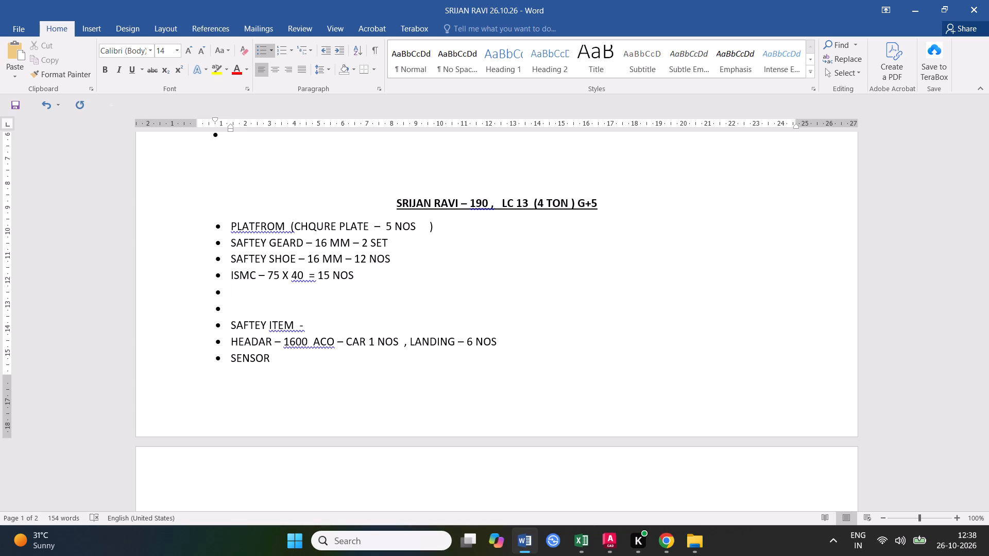
Enter "FLAT PATI – 100 X 16 MM -5 NOS" below ISMC in the LC 13 list, followed by a new bullet.
{"action": "type", "text": "FLAT PATI -"}
{"action": "key", "text": "space"}
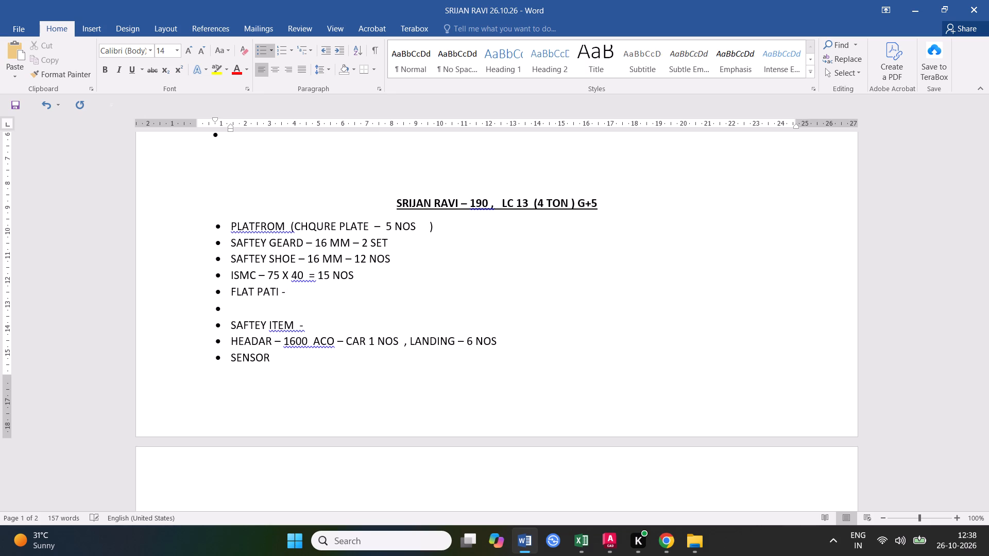
{"action": "type", "text": "100 X 16 MM -"}
{"action": "key", "text": "5"}
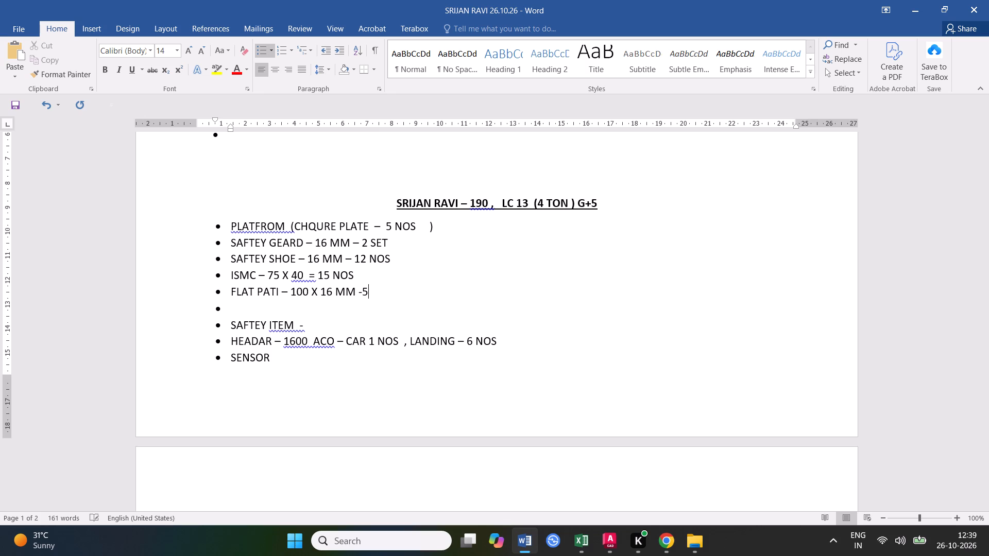
{"action": "key", "text": "space"}
{"action": "type", "text": "NOS"}
{"action": "key", "text": "space"}
{"action": "key", "text": "Return"}
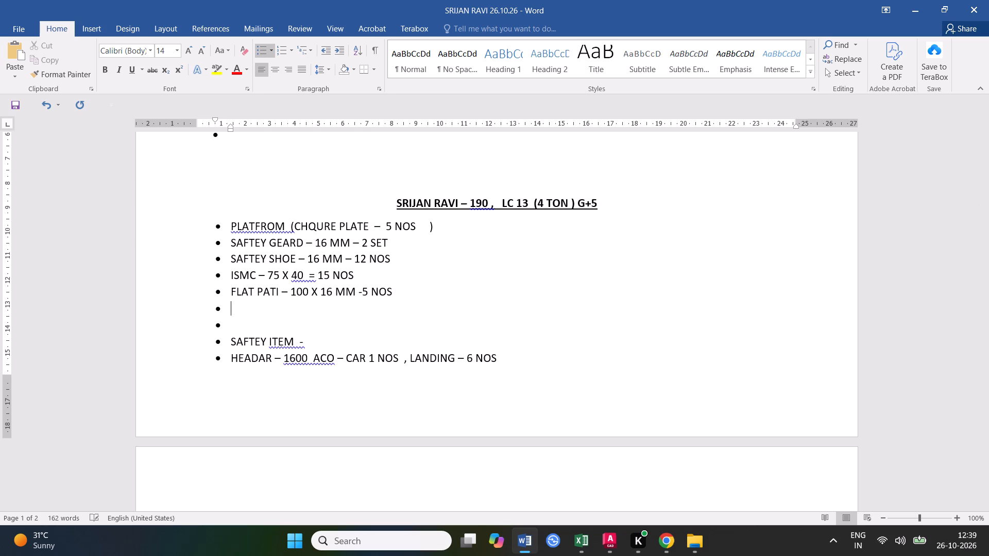
Duplicate the FLAT PATI entry into the empty bullet below it and change the copy's size to 100 X 12 MM.
{"action": "left_click_drag", "start_coordinate": [408, 300], "coordinate": [242, 298]}
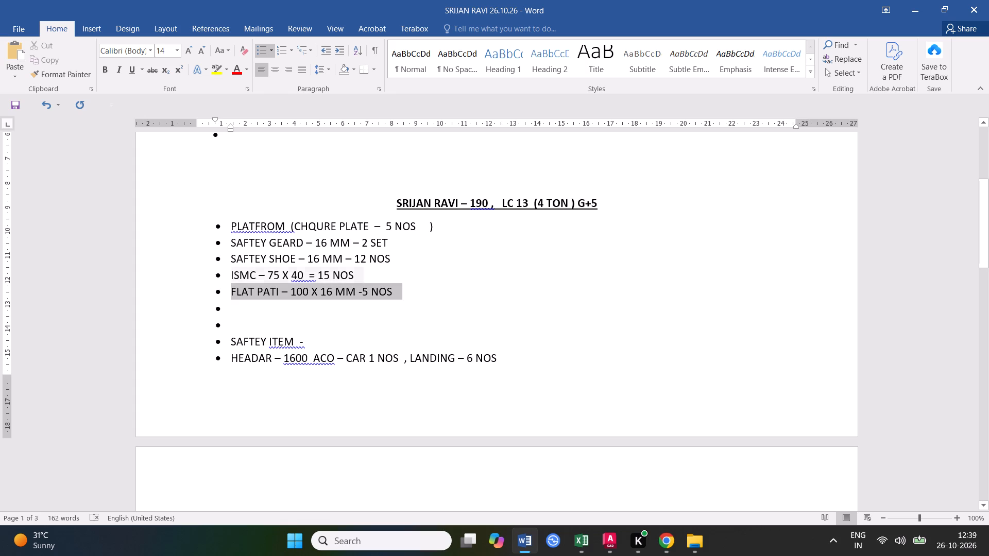
{"action": "left_click_drag", "start_coordinate": [242, 298], "coordinate": [232, 297]}
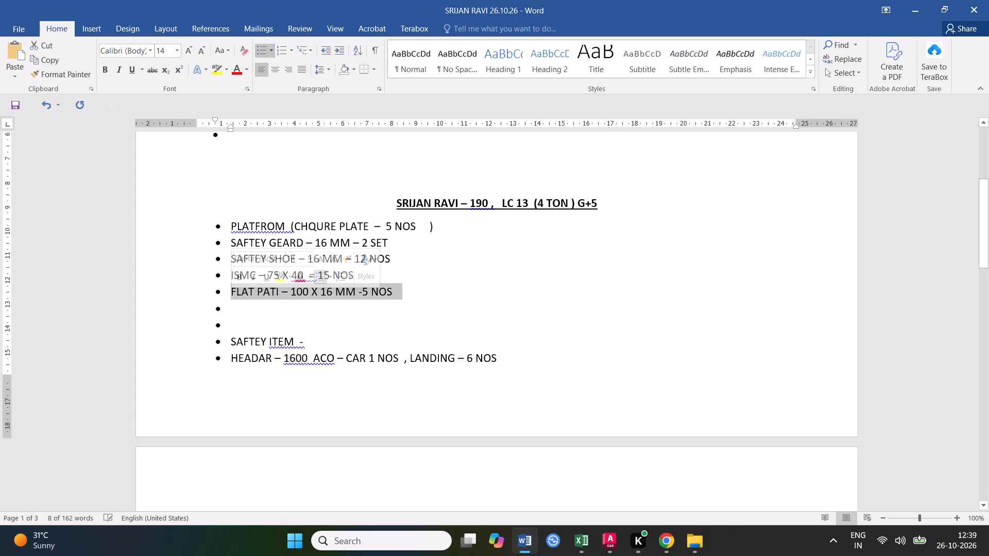
{"action": "key", "text": "ctrl+c"}
{"action": "scroll", "coordinate": [382, 325], "scroll_direction": "down", "scroll_amount": 5}
{"action": "scroll", "coordinate": [383, 328], "scroll_direction": "up", "scroll_amount": 1}
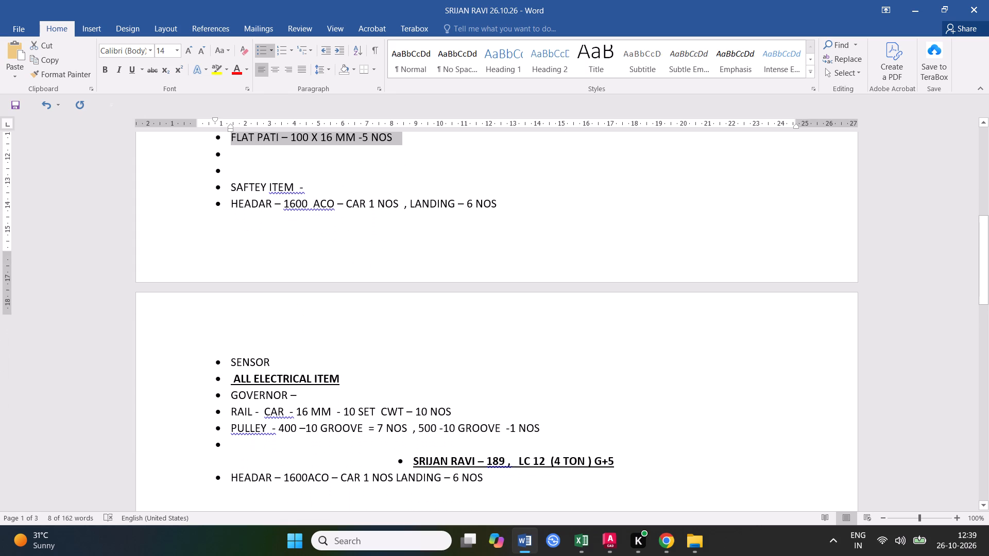
{"action": "scroll", "coordinate": [383, 328], "scroll_direction": "up", "scroll_amount": 1}
{"action": "left_click", "coordinate": [243, 215]}
{"action": "key", "text": "ctrl+v"}
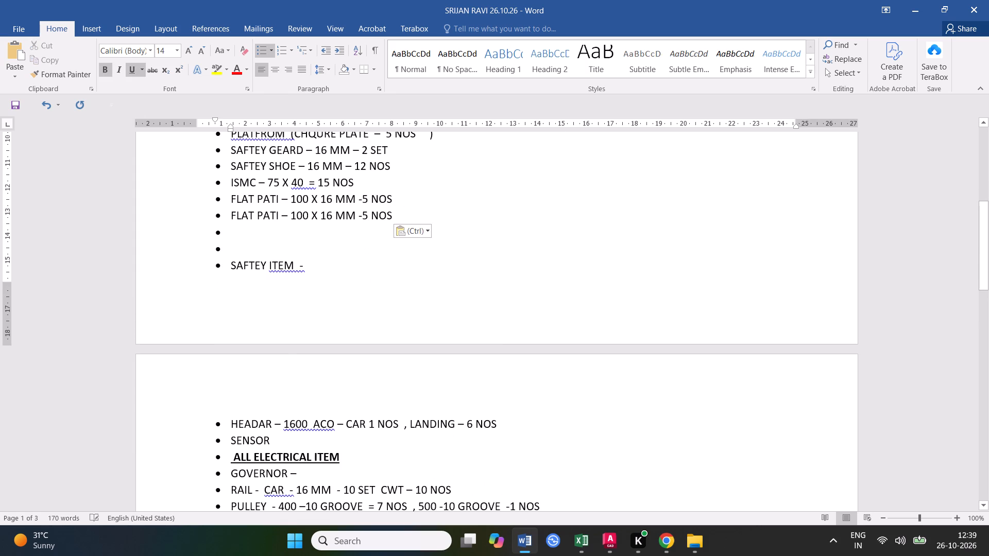
{"action": "left_click", "coordinate": [309, 219]}
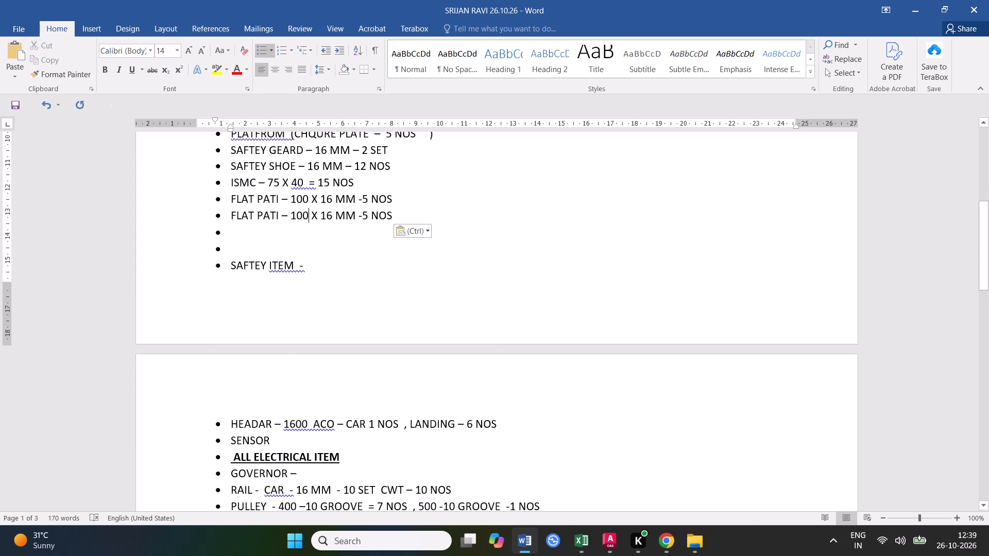
{"action": "left_click", "coordinate": [333, 216]}
{"action": "key", "text": "BackSpace"}
{"action": "key", "text": "2"}
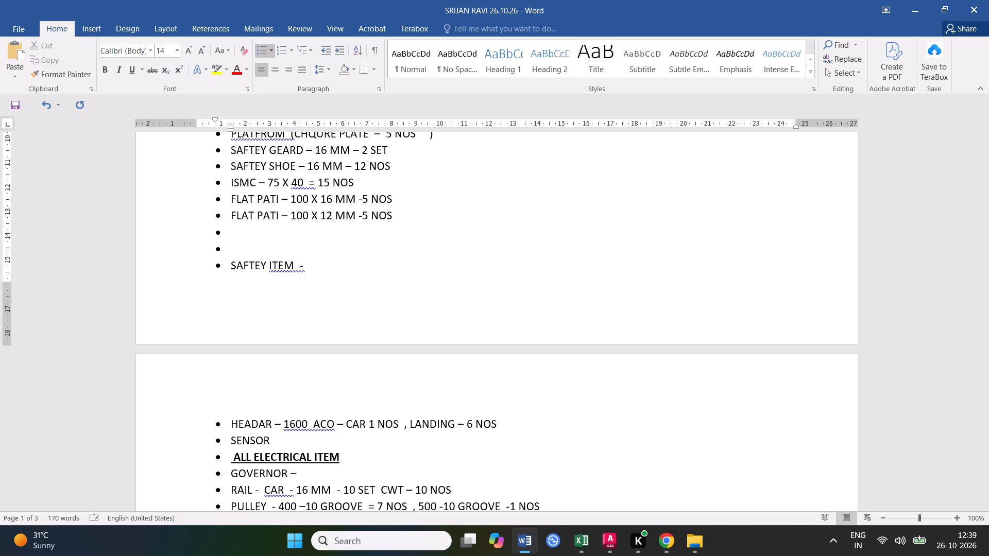
Save the document.
{"action": "left_click", "coordinate": [257, 231]}
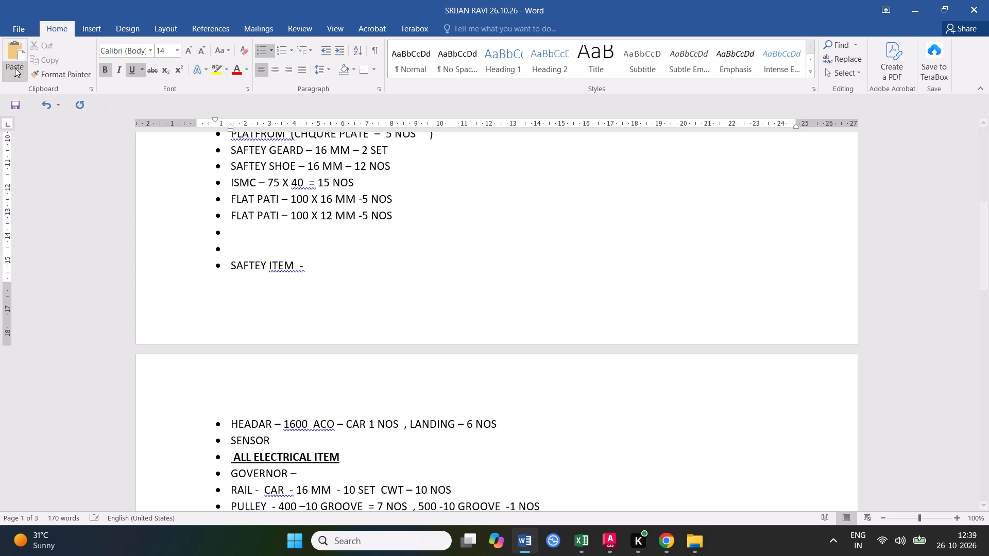
{"action": "left_click", "coordinate": [19, 110]}
Delete the SAFTEY ITEM entry and the empty bullets between the second FLAT PATI entry and HEADAR in the LC 13 list.
{"action": "left_click", "coordinate": [328, 268]}
{"action": "key", "text": "BackSpace"}
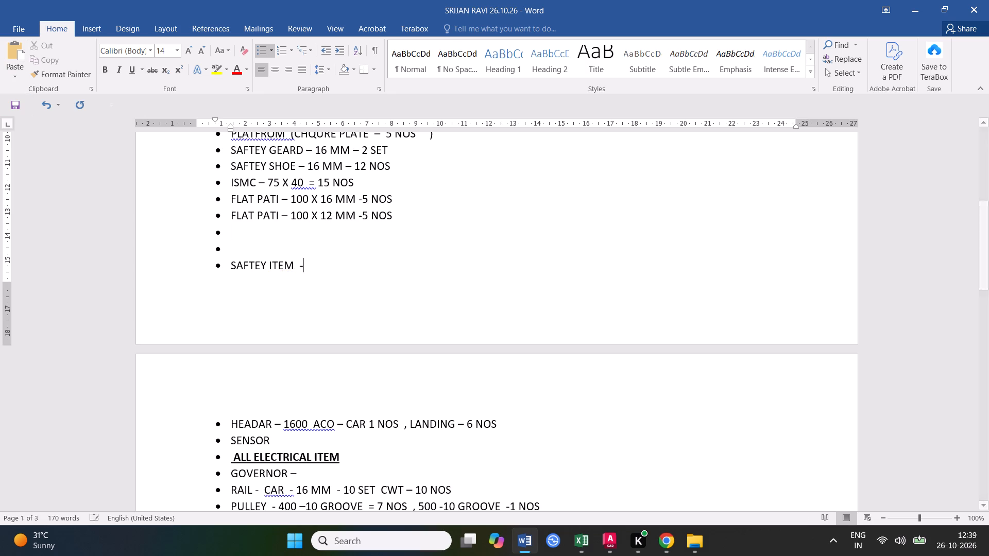
{"action": "key", "text": "BackSpace"}
{"action": "key", "text": "BackSpace"}
{"action": "key", "text": "BackSpace"}
{"action": "key", "text": "BackSpace"}
{"action": "key", "text": "BackSpace"}
{"action": "key", "text": "BackSpace"}
{"action": "key", "text": "BackSpace"}
{"action": "key", "text": "BackSpace"}
{"action": "key", "text": "BackSpace"}
{"action": "key", "text": "BackSpace"}
{"action": "key", "text": "BackSpace"}
{"action": "key", "text": "BackSpace"}
{"action": "key", "text": "BackSpace"}
{"action": "key", "text": "BackSpace"}
{"action": "key", "text": "BackSpace"}
{"action": "key", "text": "BackSpace"}
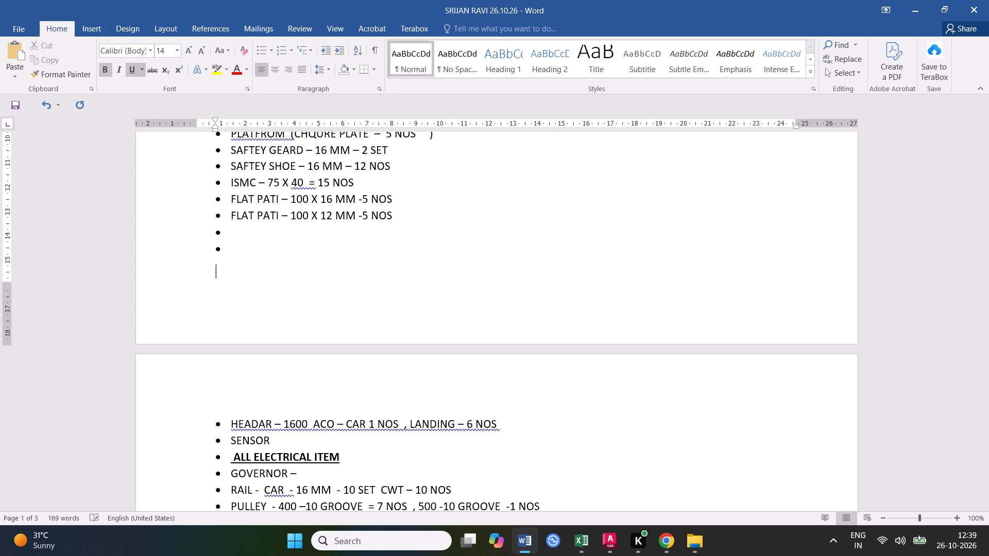
{"action": "key", "text": "BackSpace"}
{"action": "key", "text": "BackSpace"}
{"action": "key", "text": "BackSpace"}
{"action": "key", "text": "BackSpace"}
{"action": "key", "text": "BackSpace"}
{"action": "key", "text": "BackSpace"}
{"action": "key", "text": "BackSpace"}
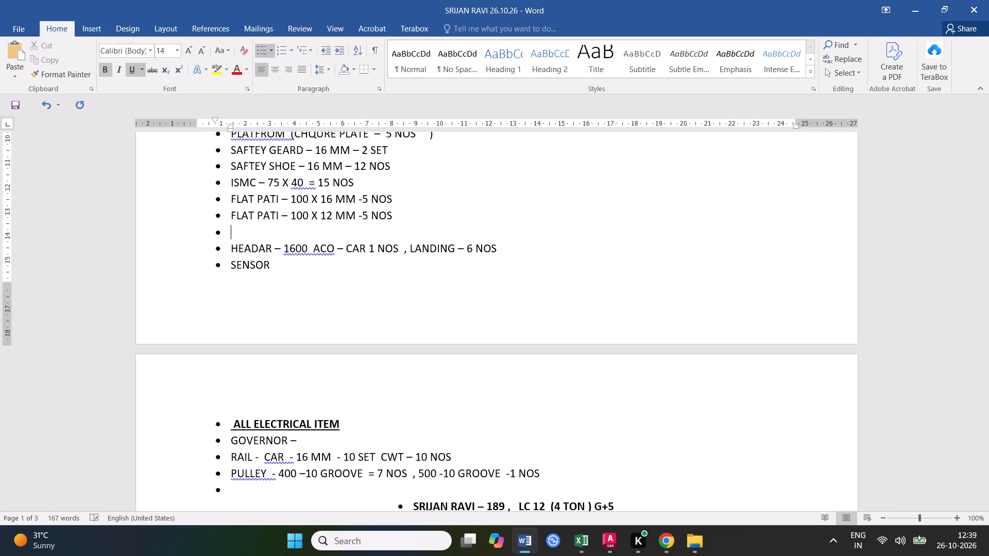
{"action": "key", "text": "BackSpace"}
{"action": "key", "text": "BackSpace"}
{"action": "key", "text": "BackSpace"}
{"action": "key", "text": "BackSpace"}
{"action": "key", "text": "space"}
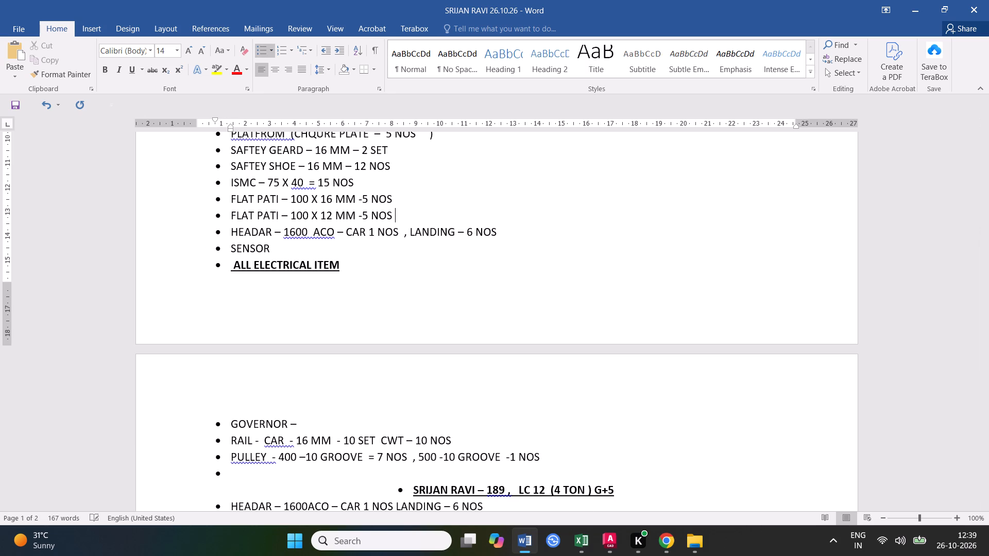
Remove the bold and underline formatting from the ALL ELECTRICAL ITEM text in the LC 13 list.
{"action": "left_click", "coordinate": [288, 253]}
{"action": "left_click_drag", "start_coordinate": [344, 272], "coordinate": [249, 268]}
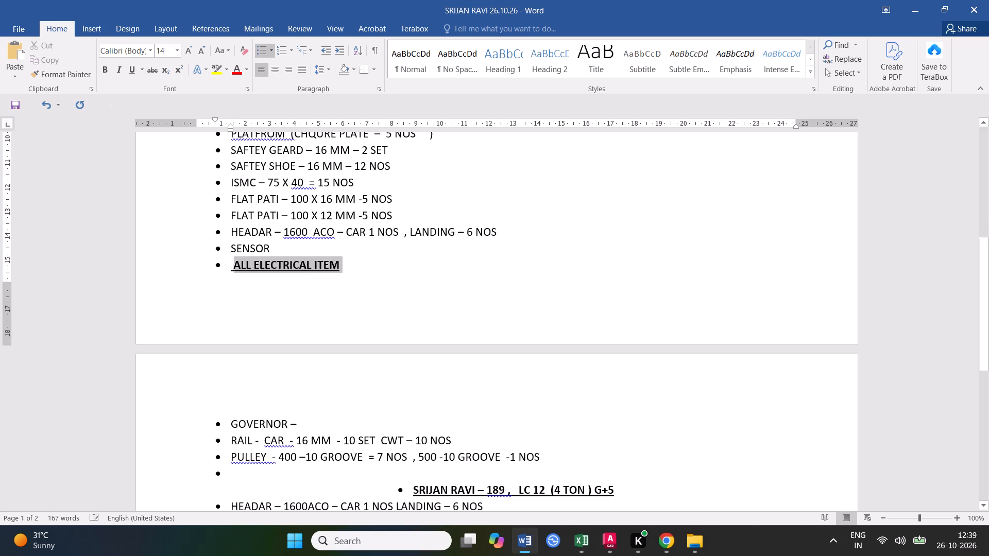
{"action": "left_click_drag", "start_coordinate": [249, 268], "coordinate": [244, 268]}
{"action": "left_click", "coordinate": [105, 69]}
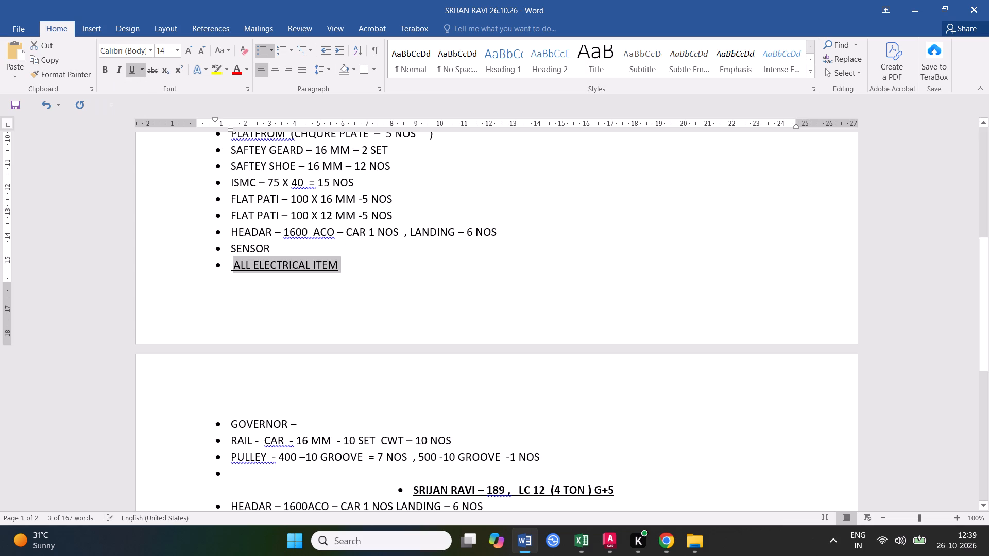
{"action": "left_click", "coordinate": [133, 69]}
{"action": "left_click", "coordinate": [364, 248]}
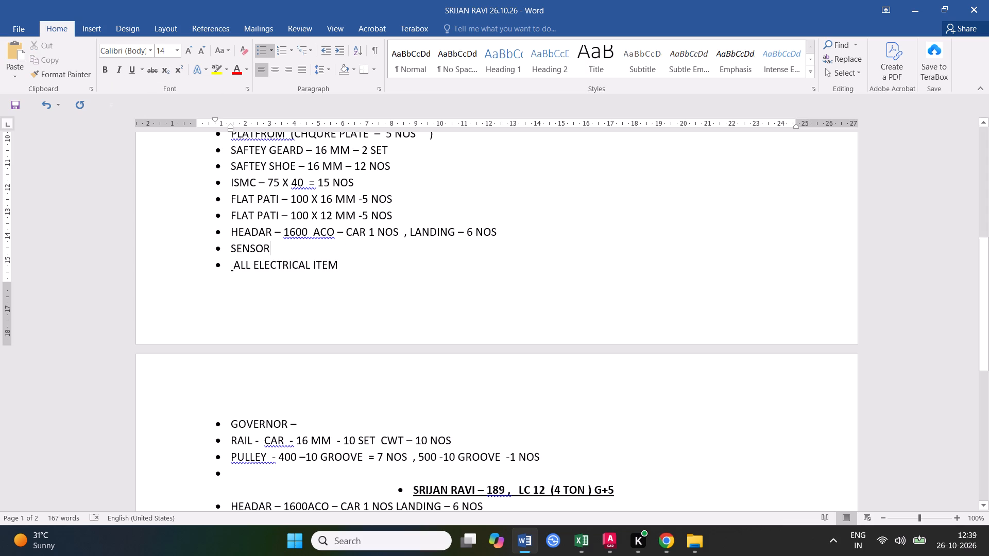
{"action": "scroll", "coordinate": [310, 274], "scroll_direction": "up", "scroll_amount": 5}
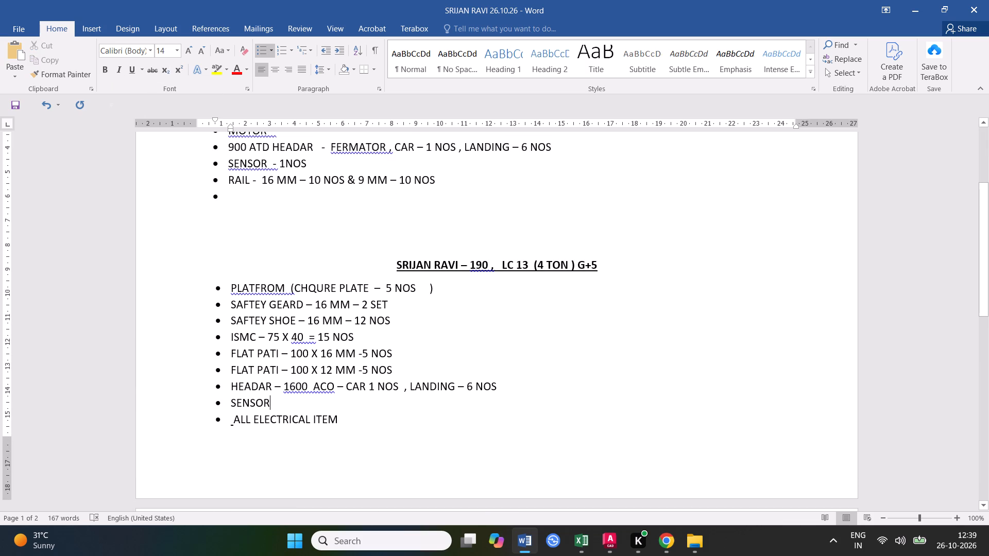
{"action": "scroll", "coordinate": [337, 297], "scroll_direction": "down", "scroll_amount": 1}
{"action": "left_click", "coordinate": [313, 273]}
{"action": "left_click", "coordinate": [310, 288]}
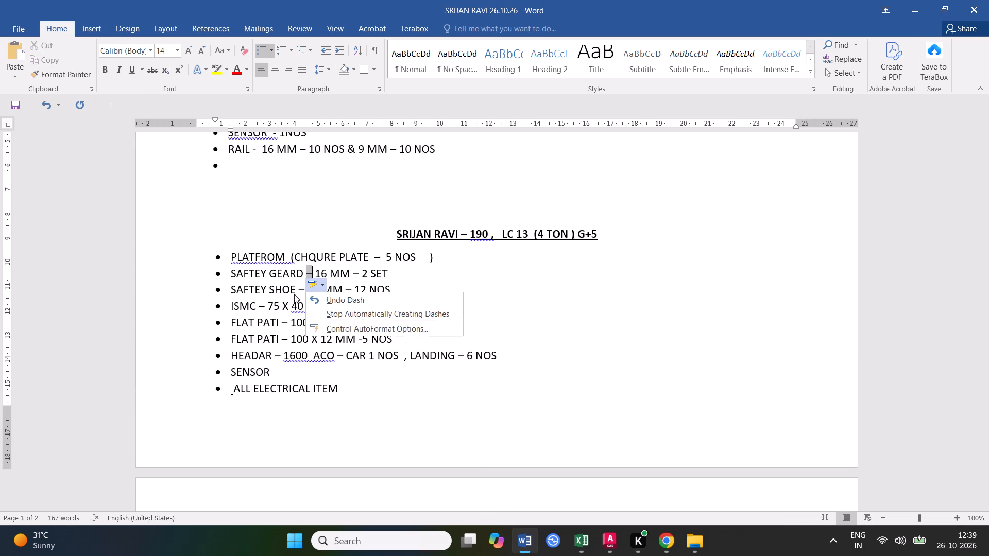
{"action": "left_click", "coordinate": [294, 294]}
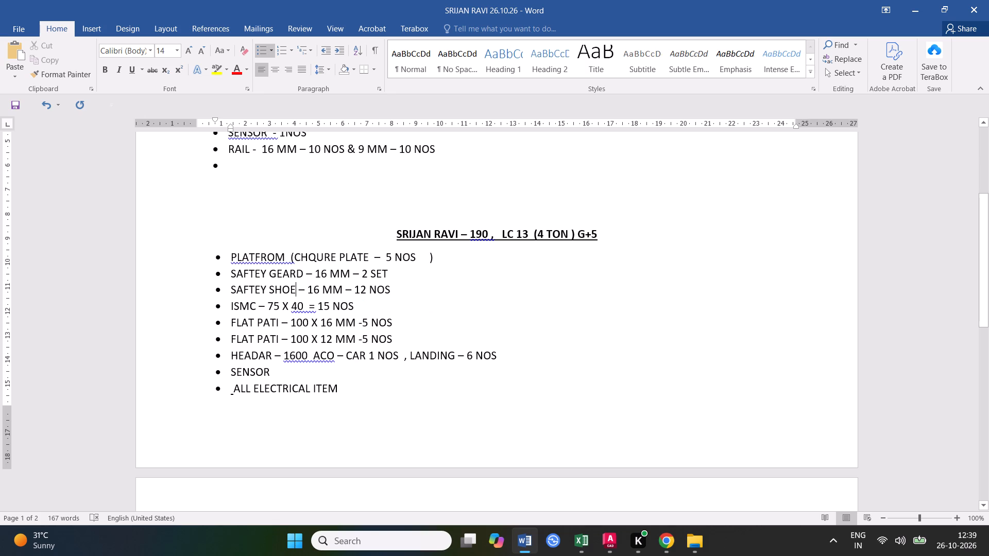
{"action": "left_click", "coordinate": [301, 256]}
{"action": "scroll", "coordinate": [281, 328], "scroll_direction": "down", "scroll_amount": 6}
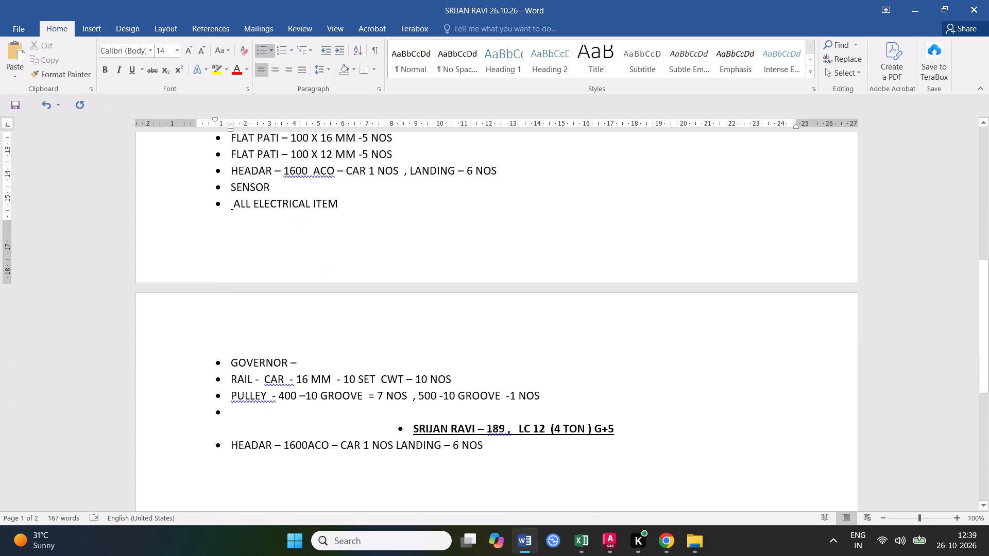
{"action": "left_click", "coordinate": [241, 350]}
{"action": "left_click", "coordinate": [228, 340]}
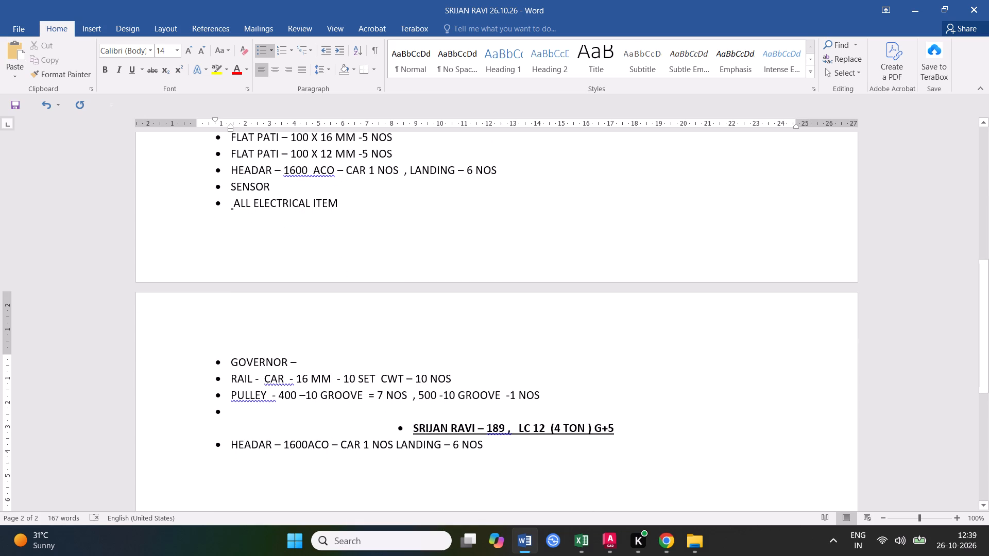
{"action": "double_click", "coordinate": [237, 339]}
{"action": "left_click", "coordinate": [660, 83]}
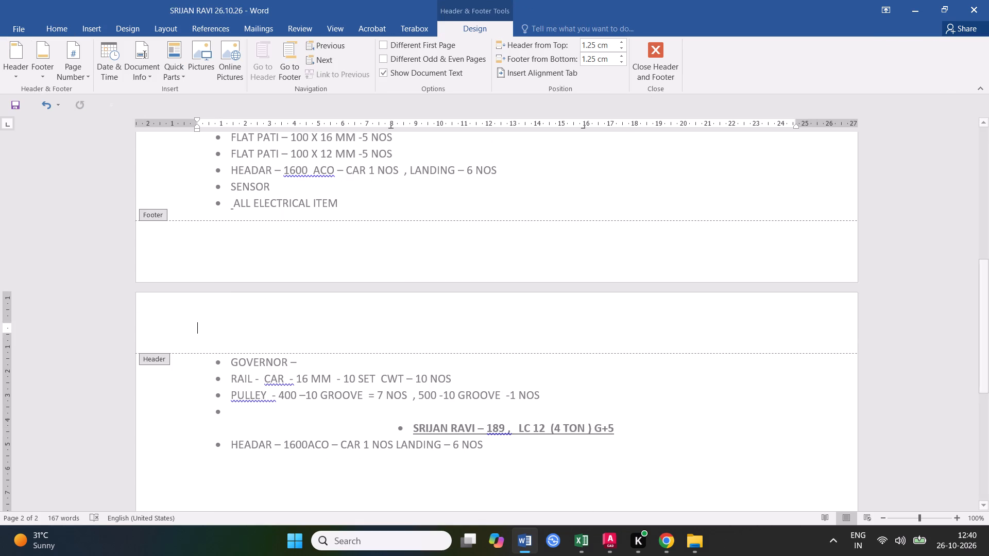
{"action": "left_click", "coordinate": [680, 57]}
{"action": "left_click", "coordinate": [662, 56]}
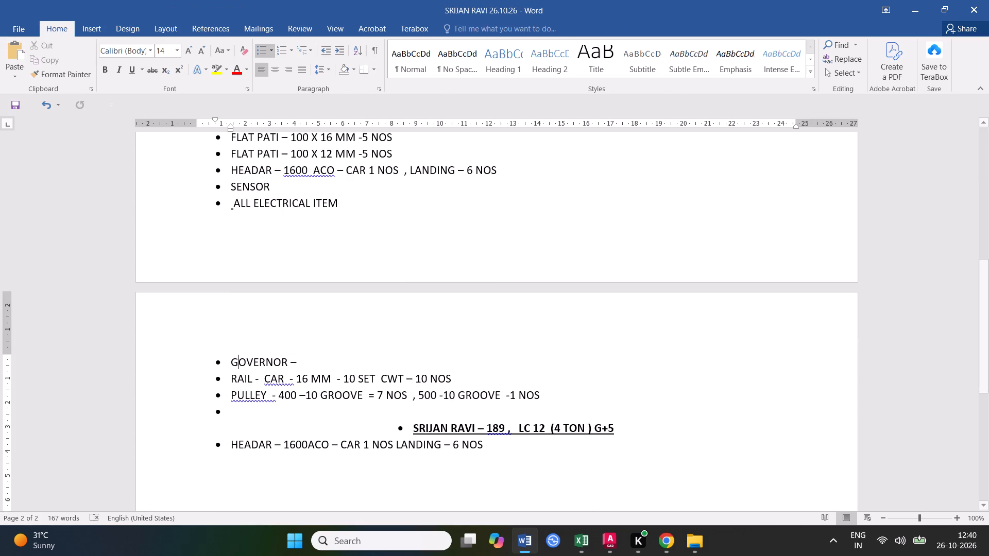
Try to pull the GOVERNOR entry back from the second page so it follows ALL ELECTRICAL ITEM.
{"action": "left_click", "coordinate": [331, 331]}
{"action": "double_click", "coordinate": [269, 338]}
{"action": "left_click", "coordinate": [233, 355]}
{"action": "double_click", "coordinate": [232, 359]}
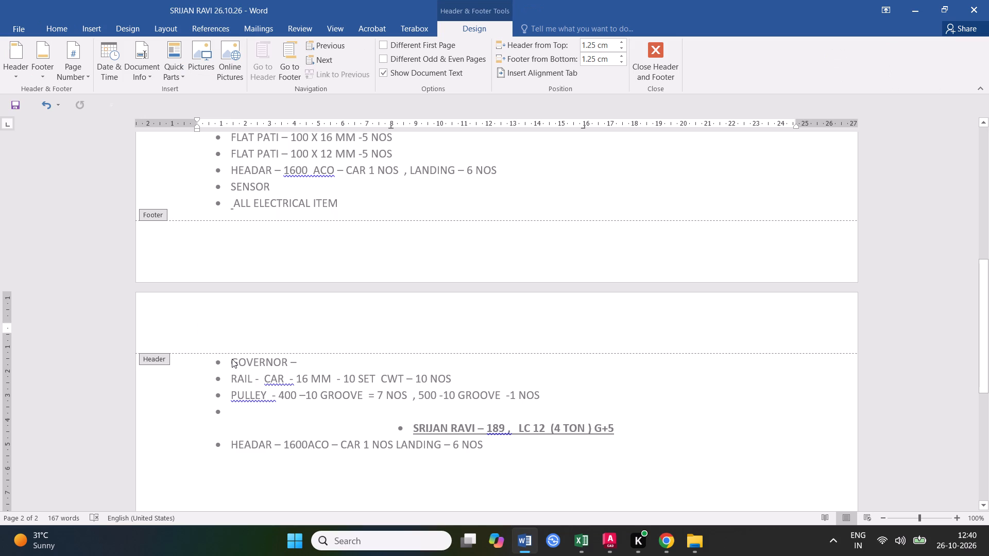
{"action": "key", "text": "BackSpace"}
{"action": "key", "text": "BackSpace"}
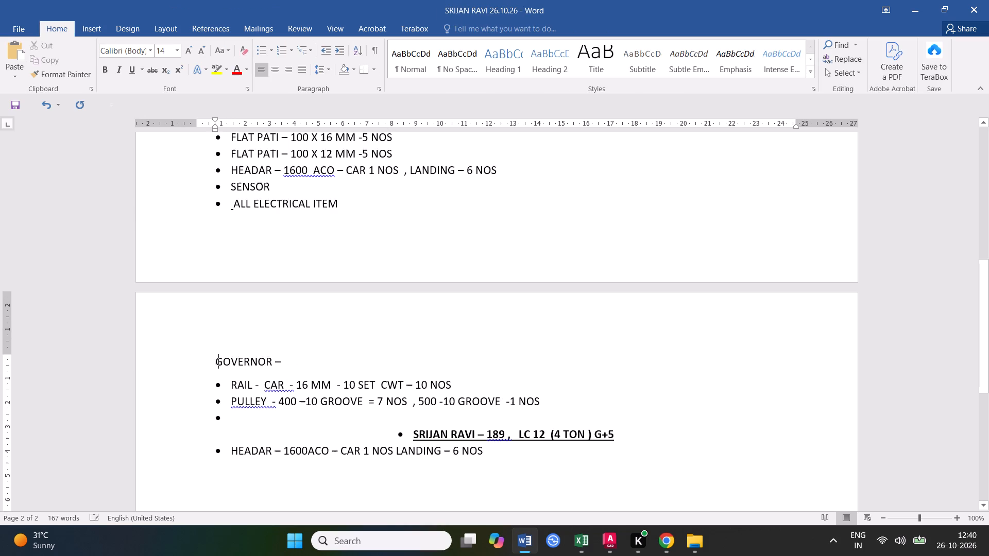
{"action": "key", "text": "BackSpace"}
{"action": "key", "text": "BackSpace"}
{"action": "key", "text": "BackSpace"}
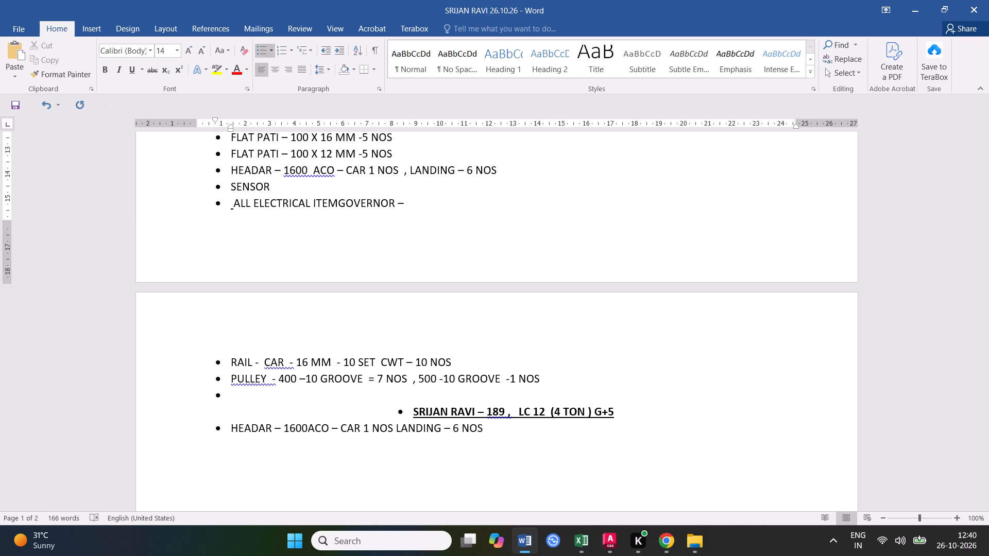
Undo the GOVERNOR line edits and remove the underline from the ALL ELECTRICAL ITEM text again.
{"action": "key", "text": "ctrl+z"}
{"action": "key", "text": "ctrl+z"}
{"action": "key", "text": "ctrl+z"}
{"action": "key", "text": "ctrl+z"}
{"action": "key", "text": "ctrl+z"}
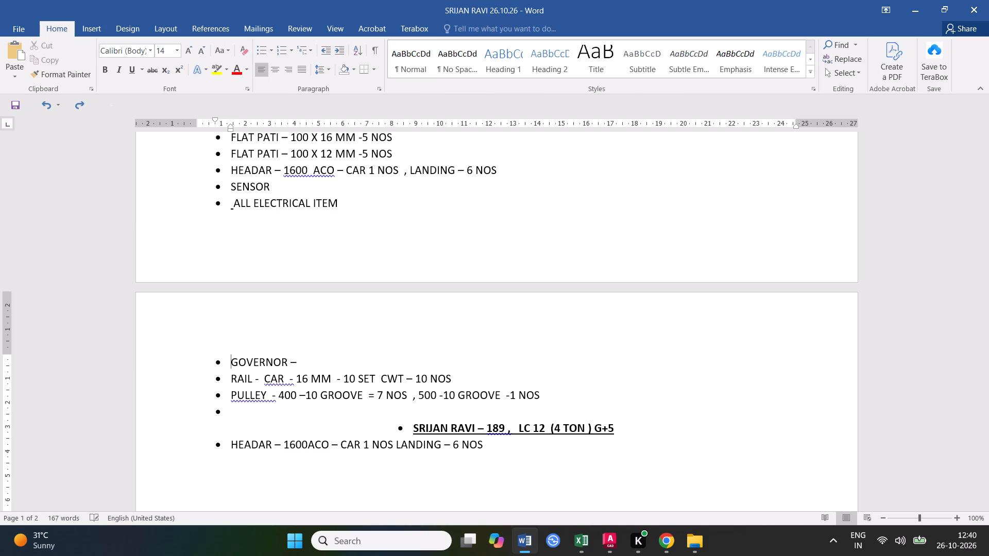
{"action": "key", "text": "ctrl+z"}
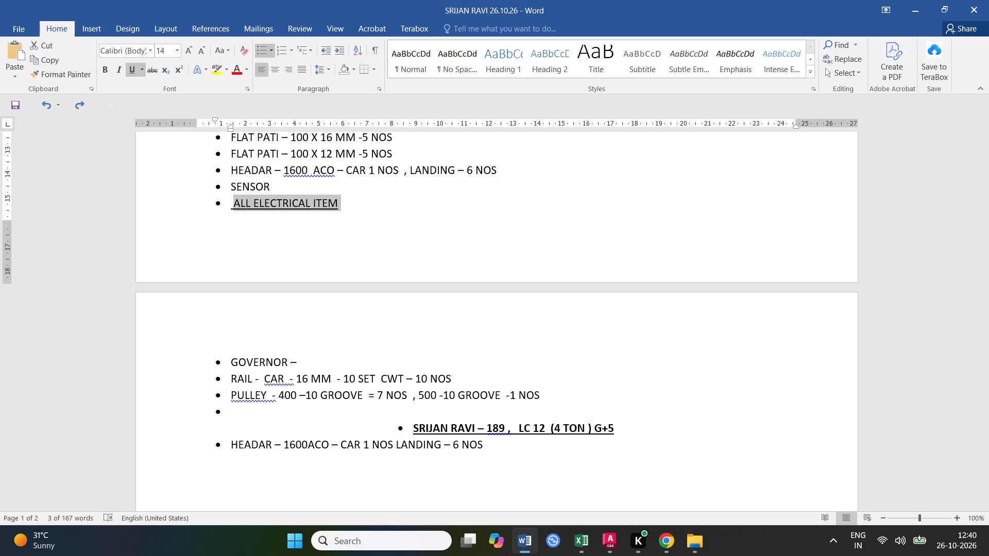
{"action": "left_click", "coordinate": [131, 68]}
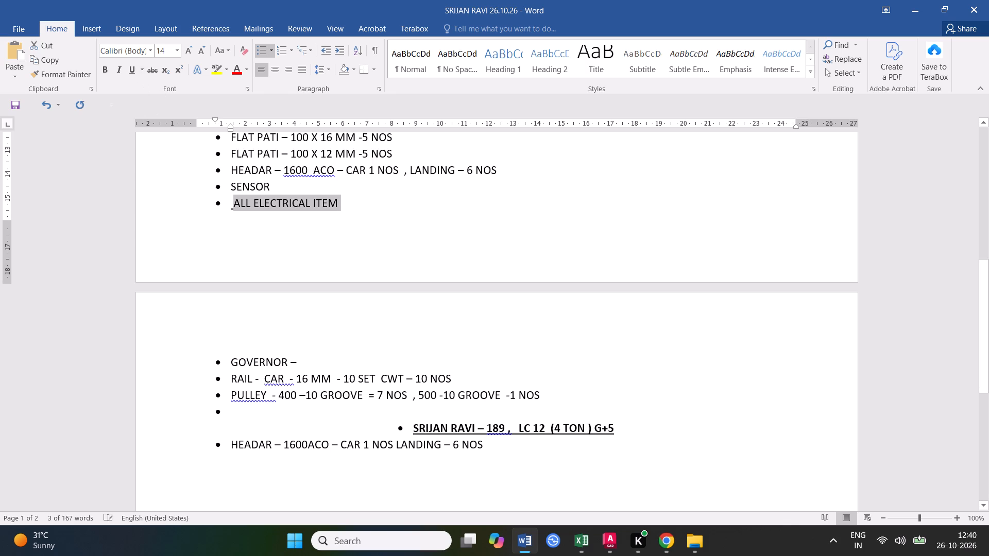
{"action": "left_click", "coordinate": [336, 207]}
Complete the GOVERNOR entry in the LC 13 list with 300 1 NOS.
{"action": "left_click", "coordinate": [310, 358]}
{"action": "key", "text": "space"}
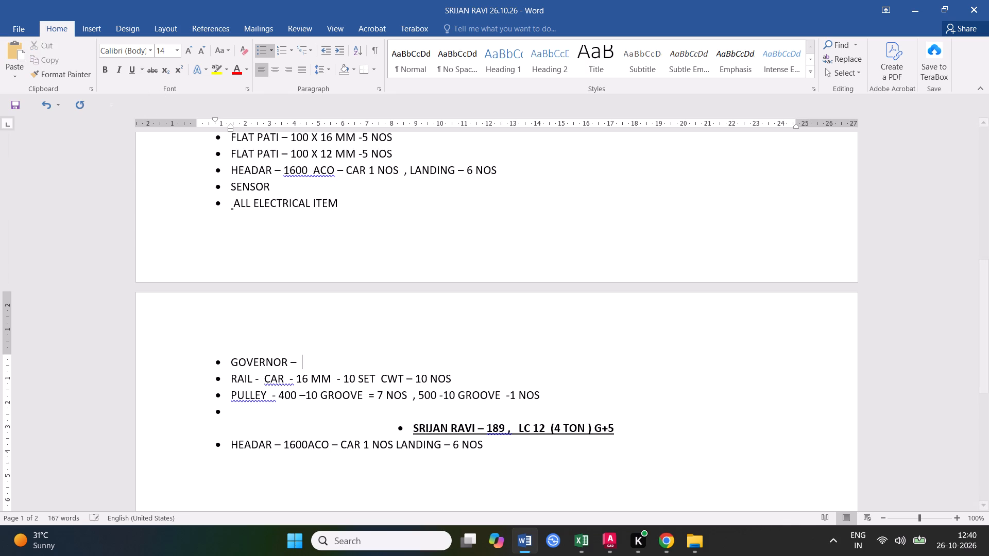
{"action": "type", "text": "300 1"}
{"action": "key", "text": "space"}
{"action": "type", "text": "NOS"}
{"action": "key", "text": "space"}
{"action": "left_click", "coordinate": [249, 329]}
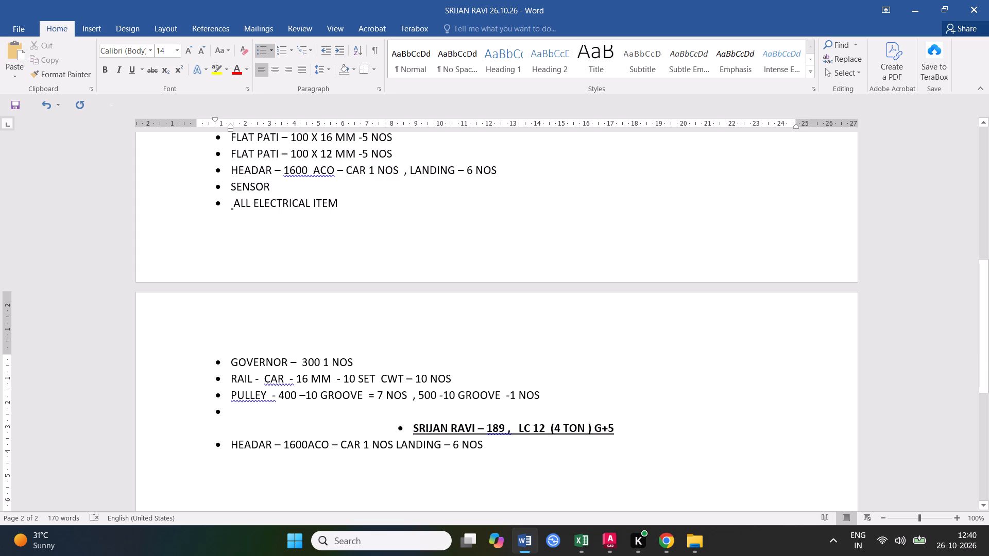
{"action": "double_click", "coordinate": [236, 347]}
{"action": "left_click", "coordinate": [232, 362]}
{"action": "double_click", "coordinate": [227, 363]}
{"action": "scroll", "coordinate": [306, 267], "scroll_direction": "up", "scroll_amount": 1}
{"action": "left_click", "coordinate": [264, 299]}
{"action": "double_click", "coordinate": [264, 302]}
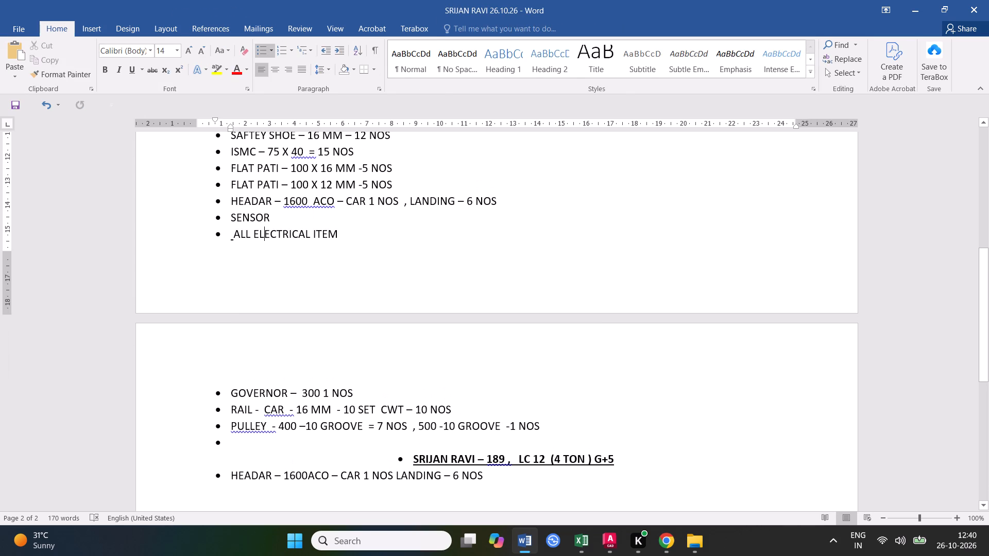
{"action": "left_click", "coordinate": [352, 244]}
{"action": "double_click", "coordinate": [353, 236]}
Add the quantity - 1 NOS to the SENSOR entry in the LC 13 list.
{"action": "scroll", "coordinate": [356, 278], "scroll_direction": "up", "scroll_amount": 2}
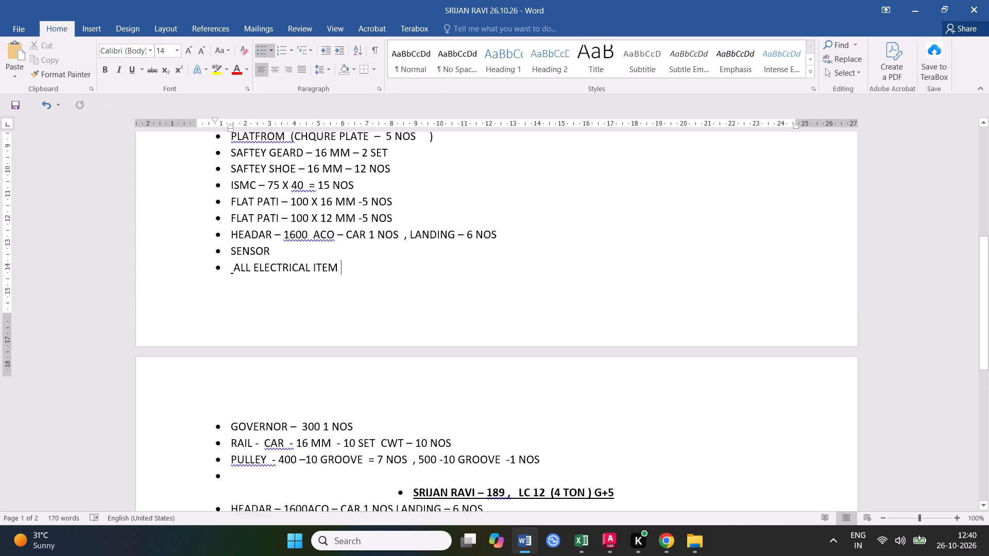
{"action": "scroll", "coordinate": [356, 278], "scroll_direction": "up", "scroll_amount": 1}
{"action": "left_click", "coordinate": [281, 312]}
{"action": "key", "text": "space"}
{"action": "type", "text": "- 1 NOS"}
{"action": "key", "text": "space"}
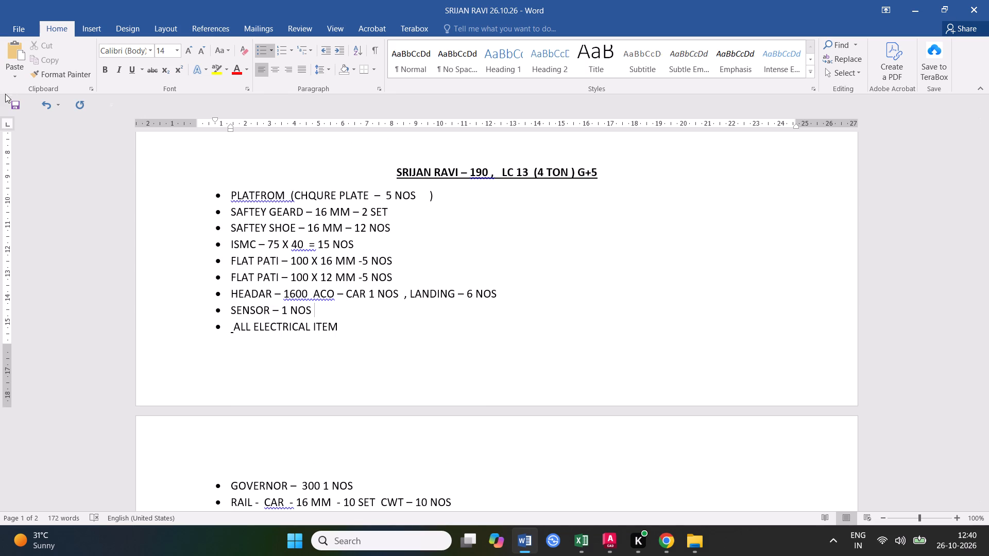
Save the document.
{"action": "left_click", "coordinate": [17, 106]}
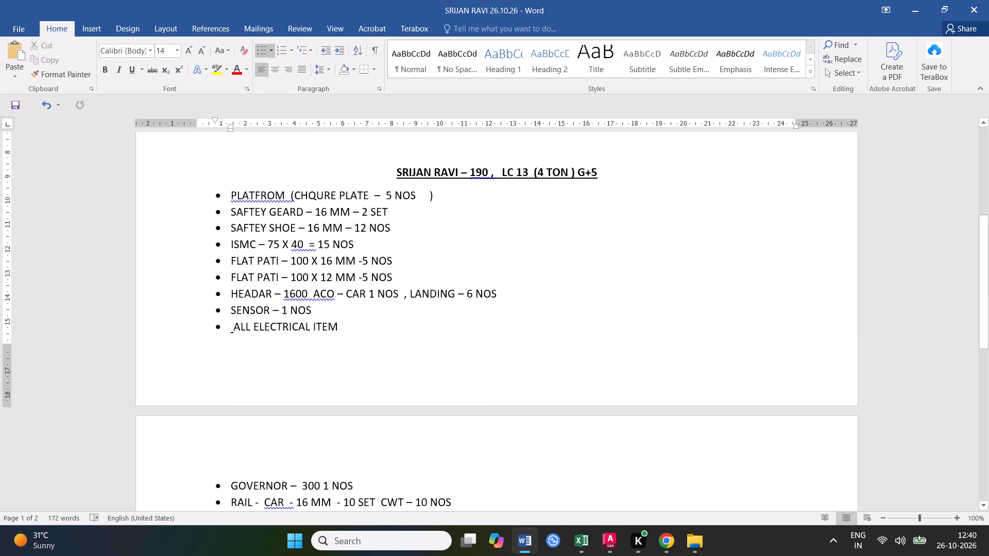
Delete the YADUKA GROUP heading below the LC 12 list, along with the blank space directly above it.
{"action": "left_click", "coordinate": [273, 259]}
{"action": "left_click", "coordinate": [277, 291]}
{"action": "scroll", "coordinate": [308, 308], "scroll_direction": "down", "scroll_amount": 6}
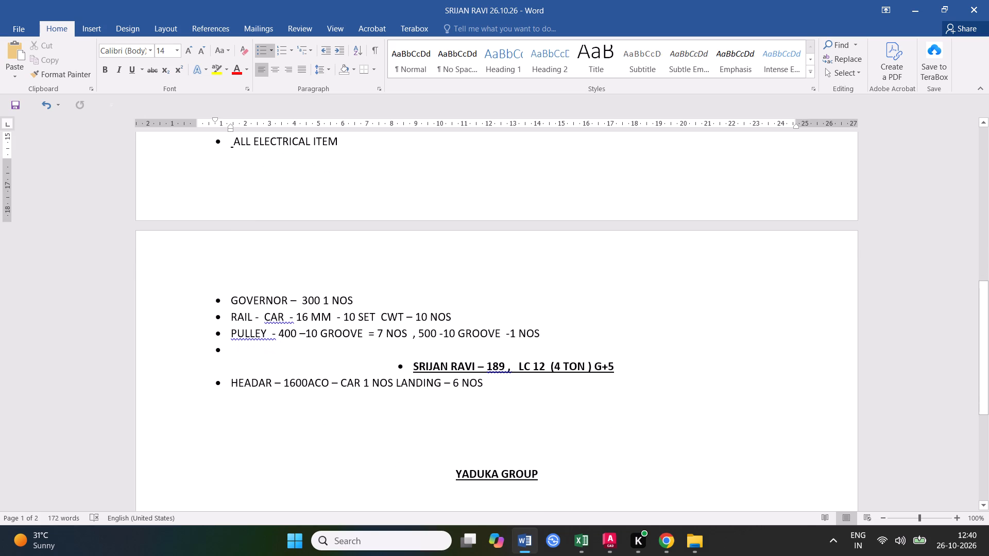
{"action": "scroll", "coordinate": [353, 350], "scroll_direction": "down", "scroll_amount": 1}
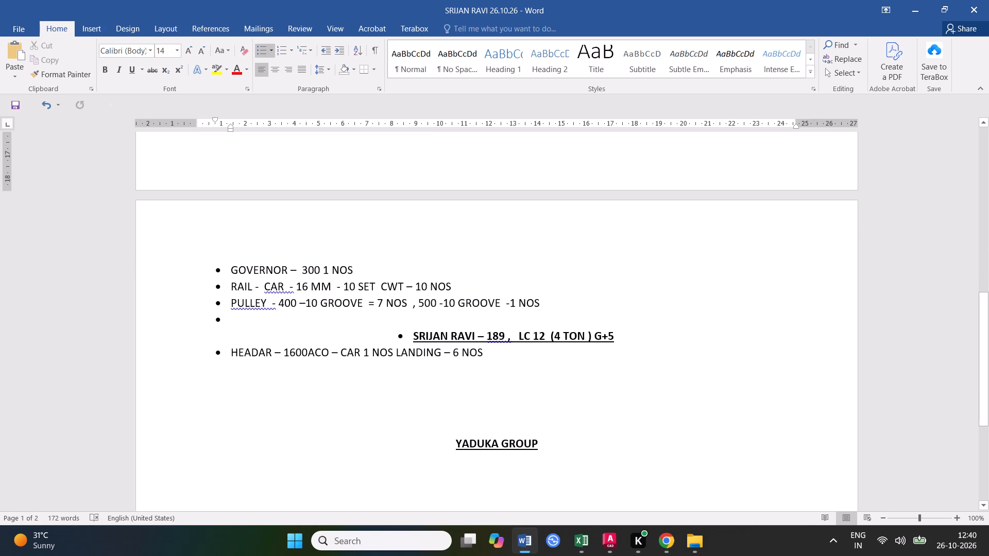
{"action": "scroll", "coordinate": [353, 350], "scroll_direction": "down", "scroll_amount": 1}
{"action": "scroll", "coordinate": [478, 369], "scroll_direction": "down", "scroll_amount": 2}
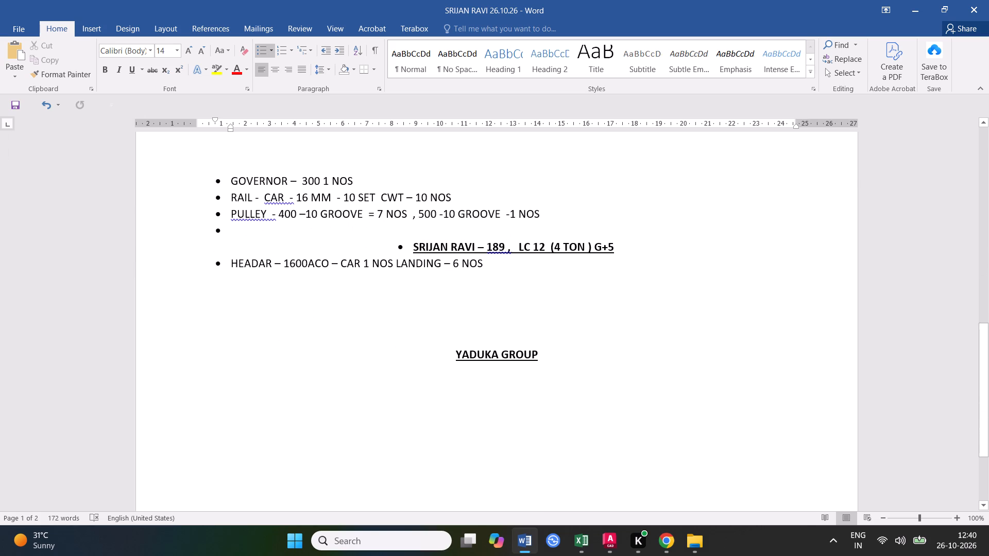
{"action": "left_click", "coordinate": [548, 353]}
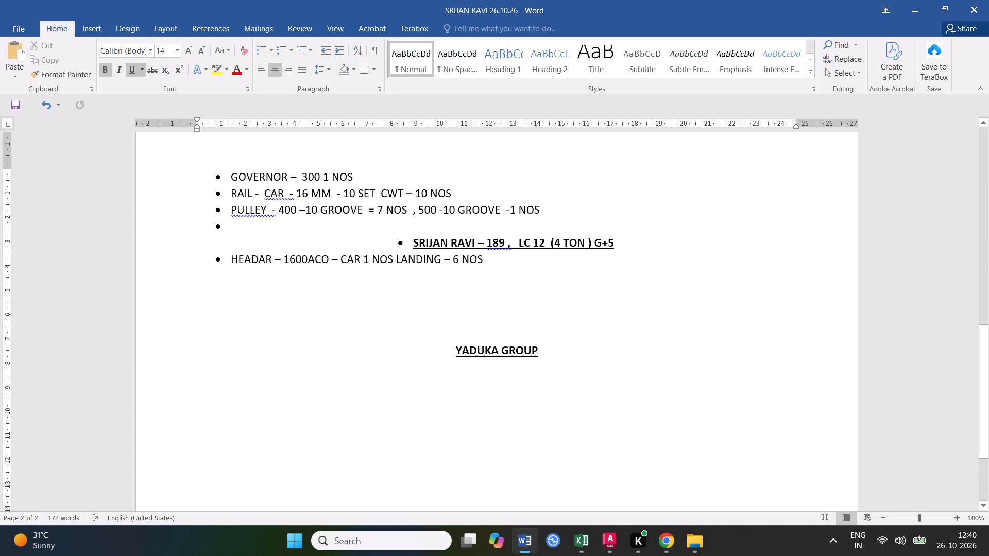
{"action": "key", "text": "BackSpace"}
{"action": "key", "text": "BackSpace"}
{"action": "key", "text": "BackSpace"}
{"action": "key", "text": "BackSpace"}
{"action": "key", "text": "BackSpace"}
{"action": "key", "text": "BackSpace"}
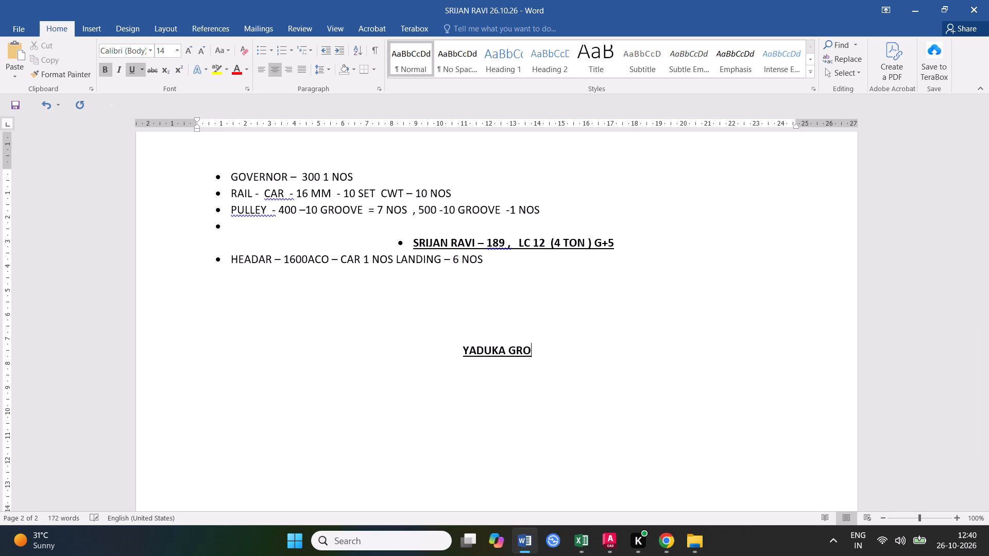
{"action": "key", "text": "BackSpace"}
{"action": "key", "text": "BackSpace"}
{"action": "key", "text": "BackSpace"}
{"action": "key", "text": "BackSpace"}
{"action": "key", "text": "BackSpace"}
{"action": "key", "text": "BackSpace"}
{"action": "key", "text": "BackSpace"}
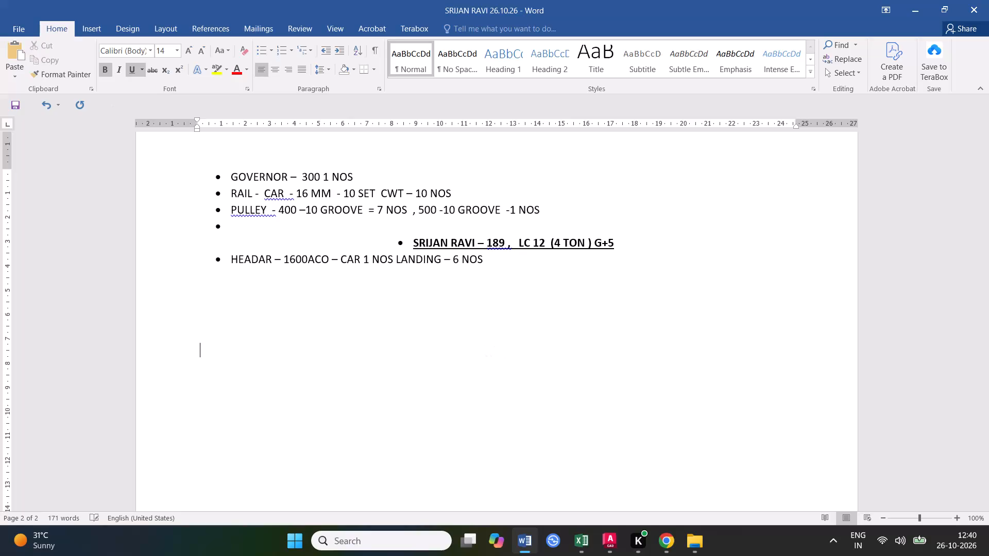
{"action": "key", "text": "BackSpace"}
{"action": "key", "text": "BackSpace"}
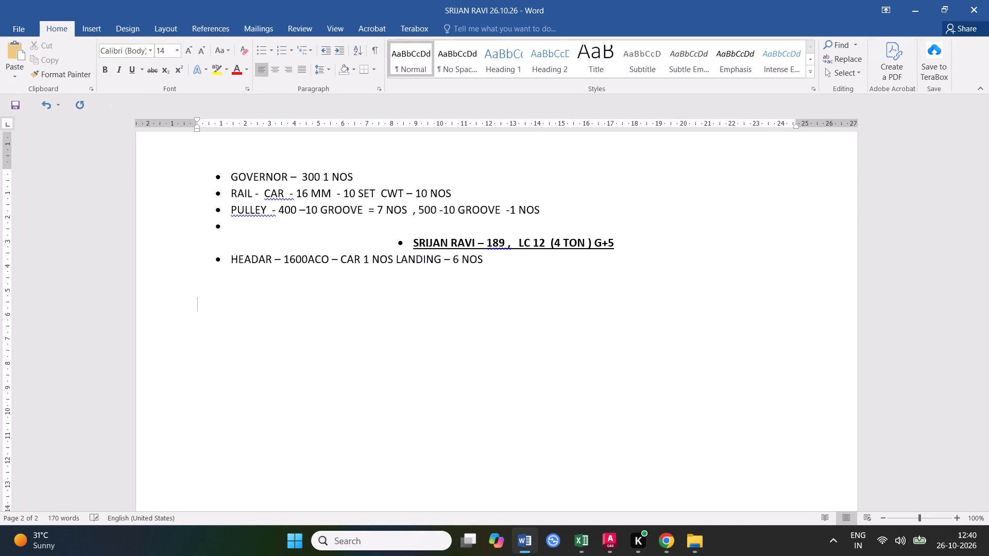
Insert blank lines after the PULLEY entry and remove the bullet from the empty line above the LC 12 heading.
{"action": "scroll", "coordinate": [531, 369], "scroll_direction": "up", "scroll_amount": 1}
{"action": "left_click", "coordinate": [539, 237]}
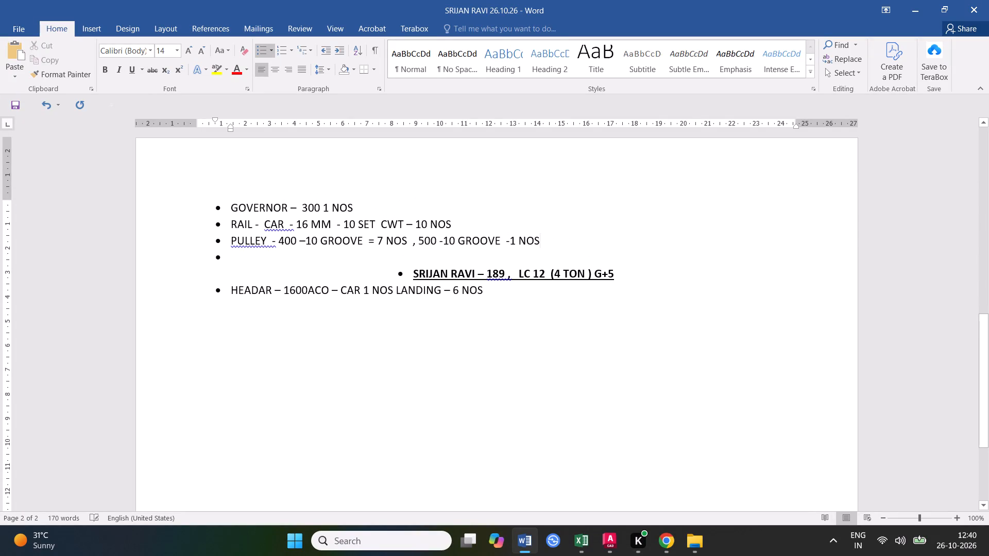
{"action": "key", "text": "Return"}
{"action": "key", "text": "Return"}
{"action": "key", "text": "Return"}
{"action": "key", "text": "Return"}
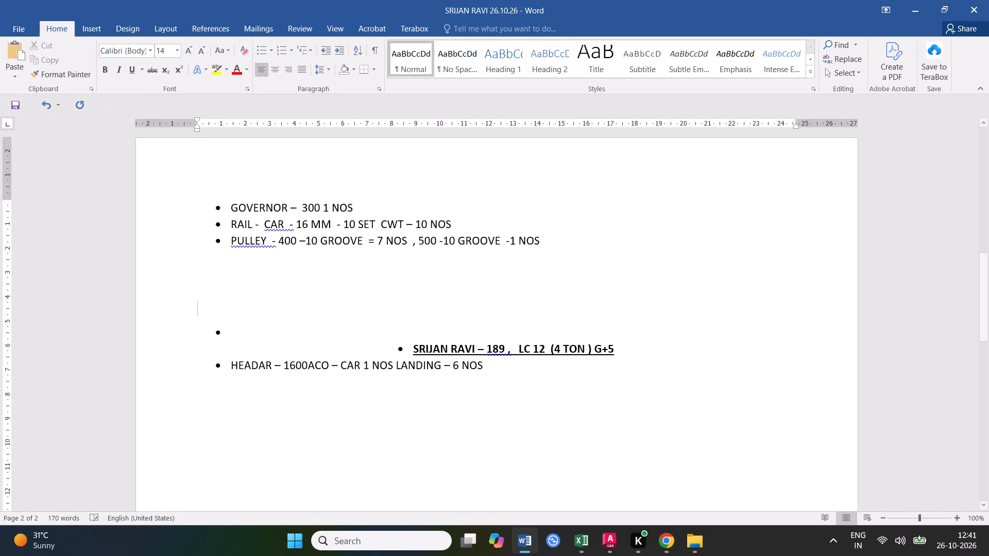
{"action": "left_click", "coordinate": [254, 323]}
{"action": "key", "text": "BackSpace"}
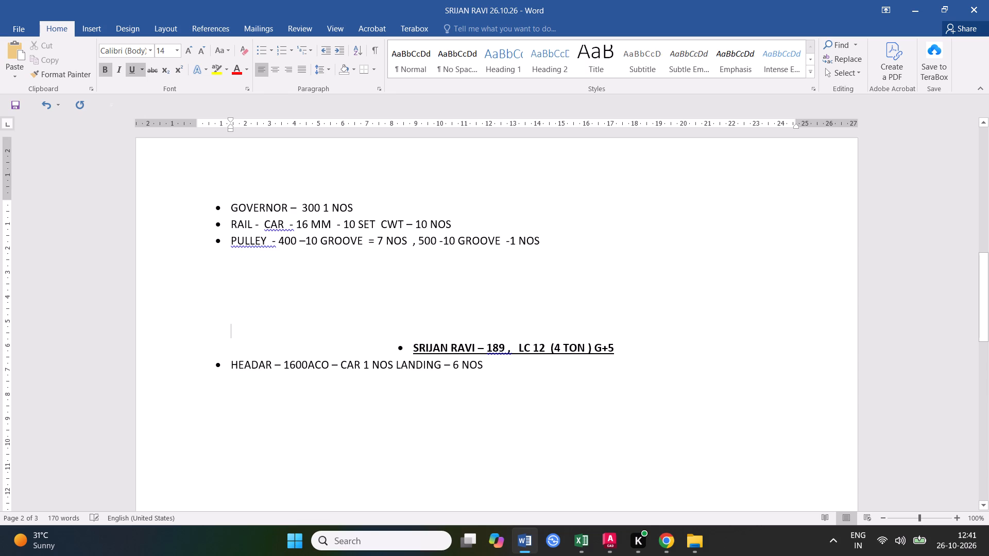
Save the document.
{"action": "left_click", "coordinate": [3, 101]}
{"action": "left_click", "coordinate": [23, 106]}
{"action": "left_click", "coordinate": [627, 345]}
{"action": "key", "text": "Return"}
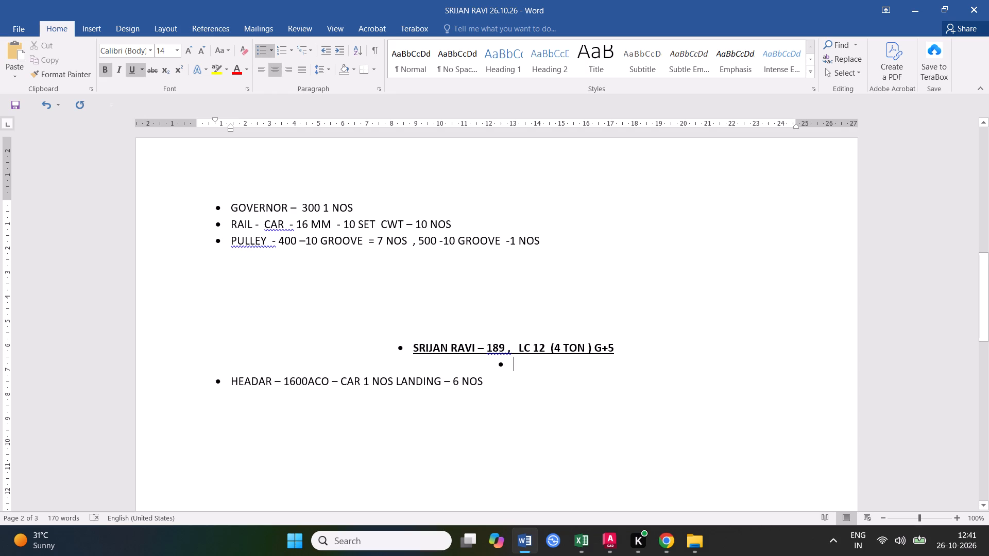
{"action": "key", "text": "BackSpace"}
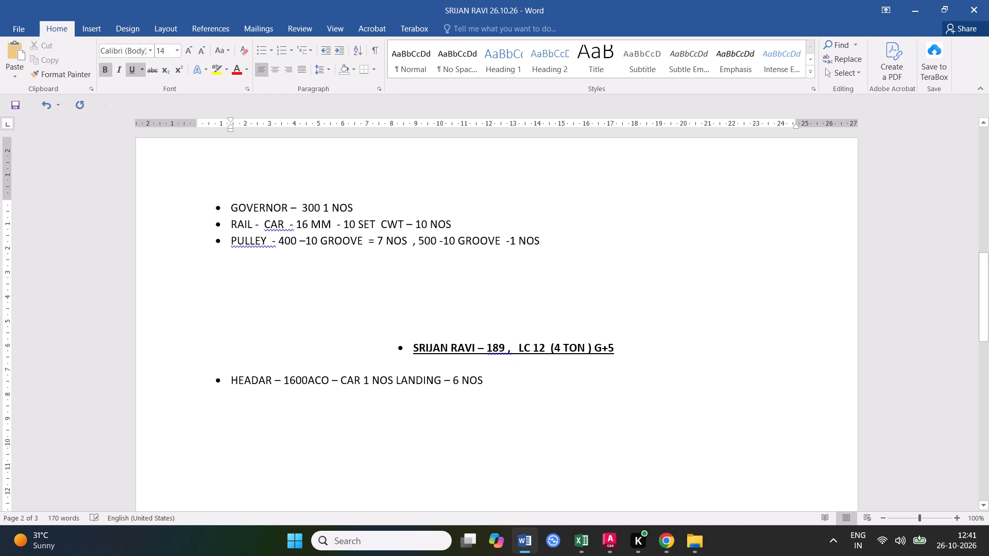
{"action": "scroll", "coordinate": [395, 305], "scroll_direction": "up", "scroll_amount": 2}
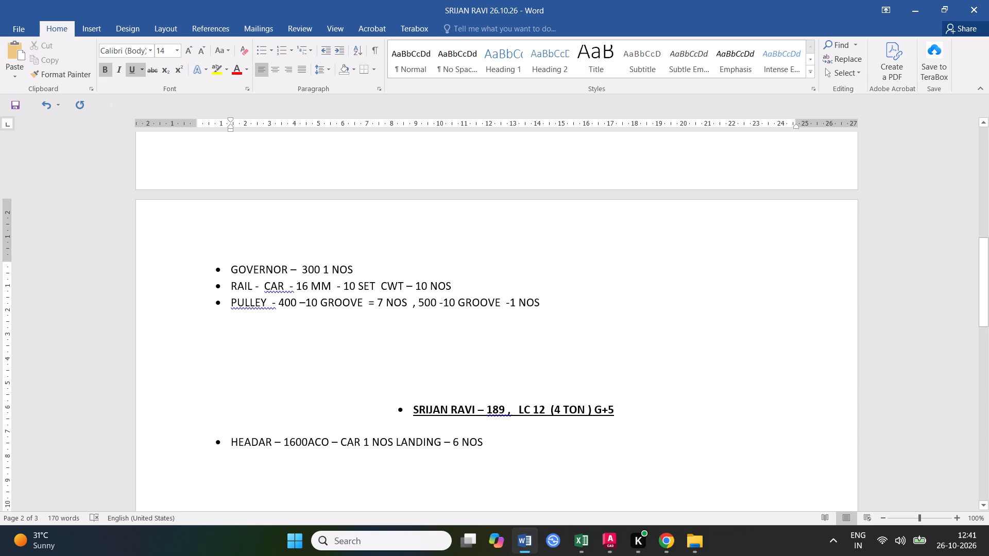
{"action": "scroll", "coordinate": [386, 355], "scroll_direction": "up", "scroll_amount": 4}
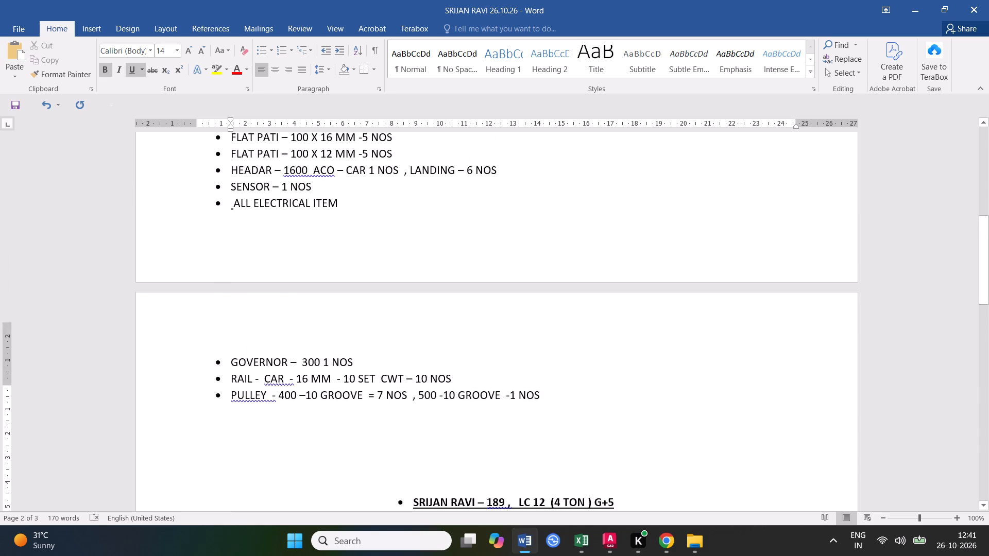
{"action": "scroll", "coordinate": [397, 335], "scroll_direction": "up", "scroll_amount": 6}
{"action": "double_click", "coordinate": [13, 101]}
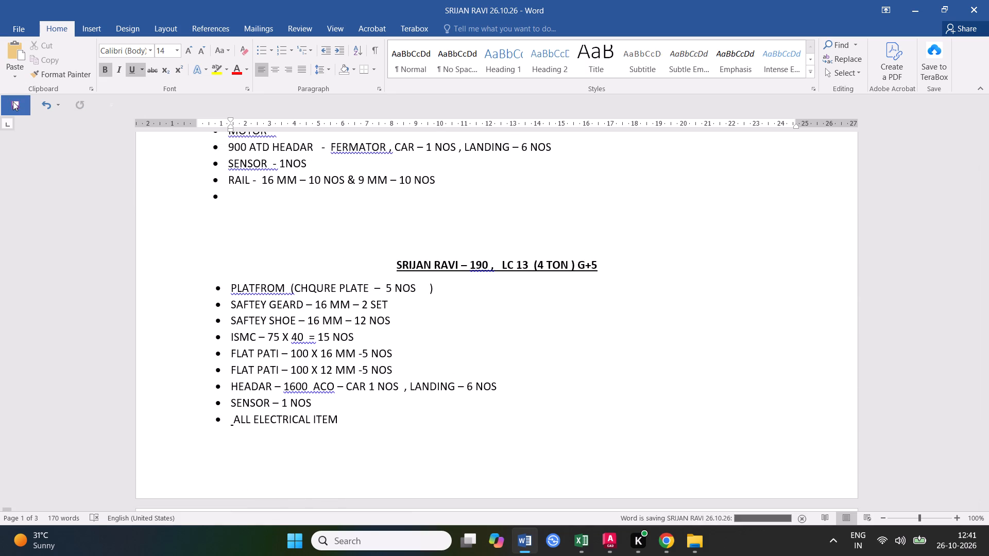
Review the LC 10, LC 13 and LC 12 material lists throughout the document, saving it again during the check.
{"action": "scroll", "coordinate": [384, 285], "scroll_direction": "up", "scroll_amount": 5}
{"action": "scroll", "coordinate": [500, 263], "scroll_direction": "down", "scroll_amount": 3}
{"action": "scroll", "coordinate": [541, 319], "scroll_direction": "up", "scroll_amount": 4}
{"action": "scroll", "coordinate": [577, 235], "scroll_direction": "down", "scroll_amount": 19}
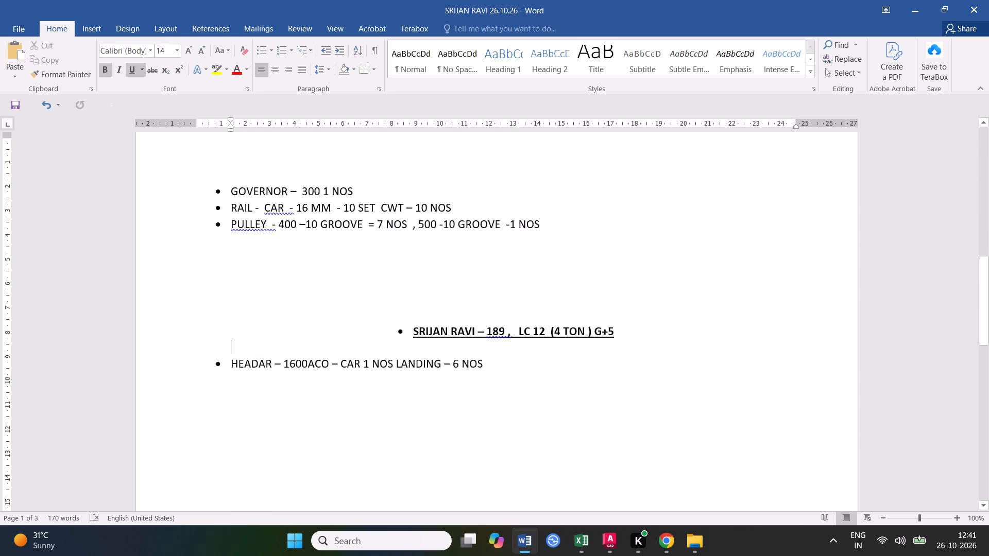
{"action": "scroll", "coordinate": [560, 258], "scroll_direction": "down", "scroll_amount": 1}
{"action": "double_click", "coordinate": [11, 112]}
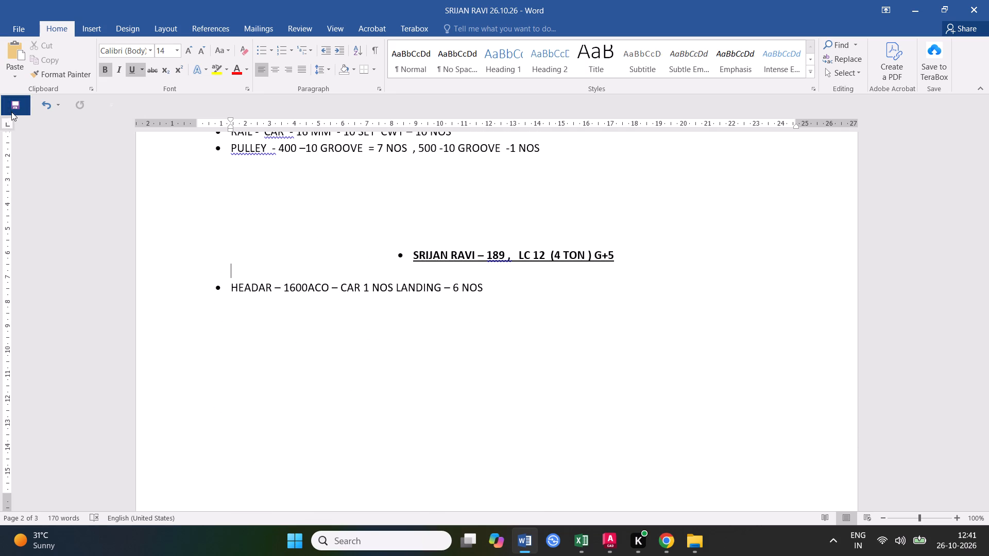
{"action": "scroll", "coordinate": [314, 250], "scroll_direction": "up", "scroll_amount": 6}
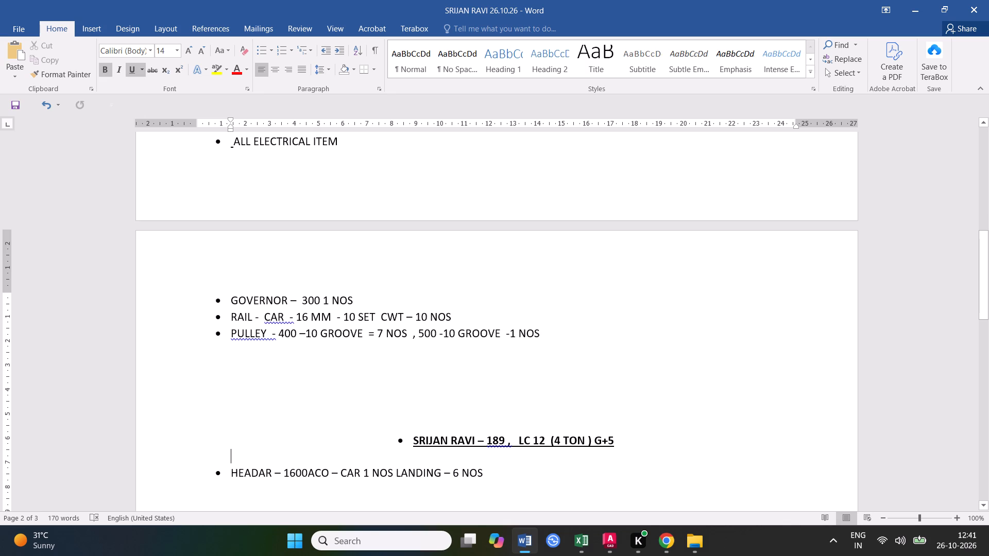
{"action": "scroll", "coordinate": [316, 249], "scroll_direction": "up", "scroll_amount": 1}
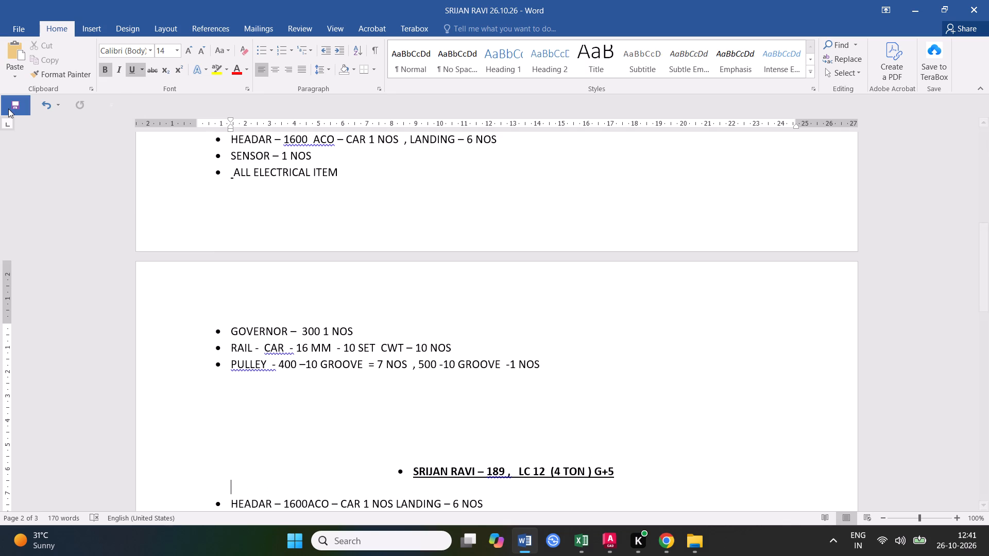
{"action": "left_click", "coordinate": [8, 109]}
{"action": "double_click", "coordinate": [8, 109]}
{"action": "scroll", "coordinate": [371, 279], "scroll_direction": "up", "scroll_amount": 9}
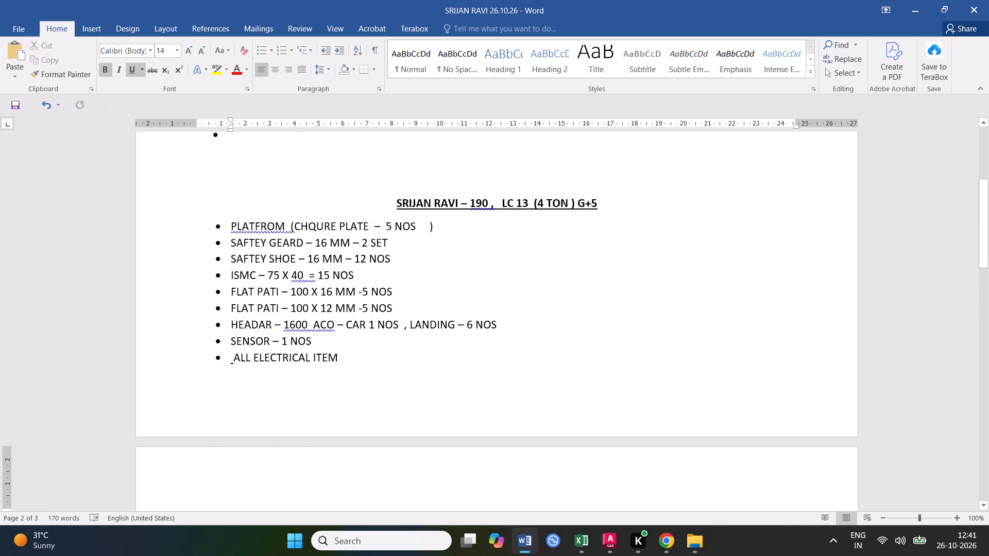
{"action": "scroll", "coordinate": [383, 281], "scroll_direction": "up", "scroll_amount": 6}
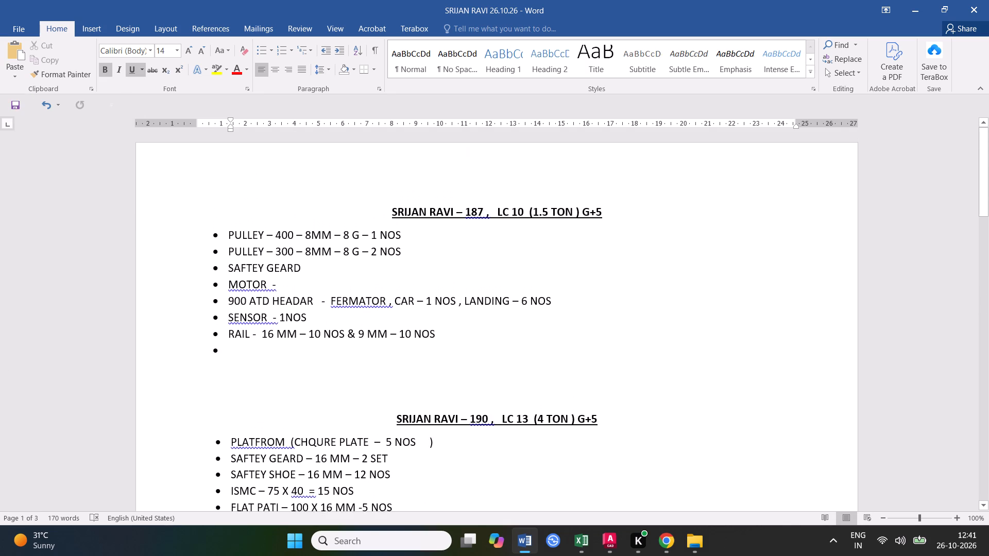
{"action": "triple_click", "coordinate": [15, 103]}
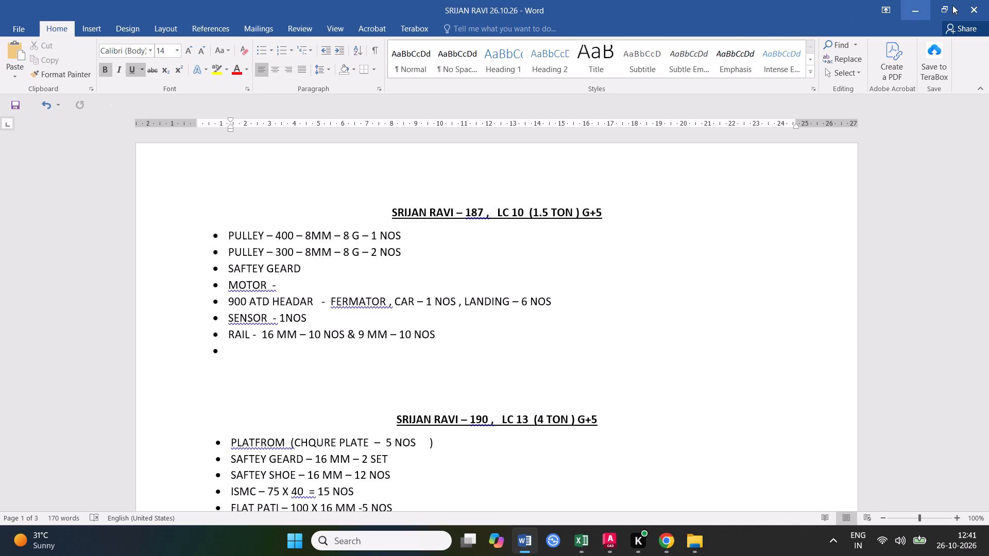
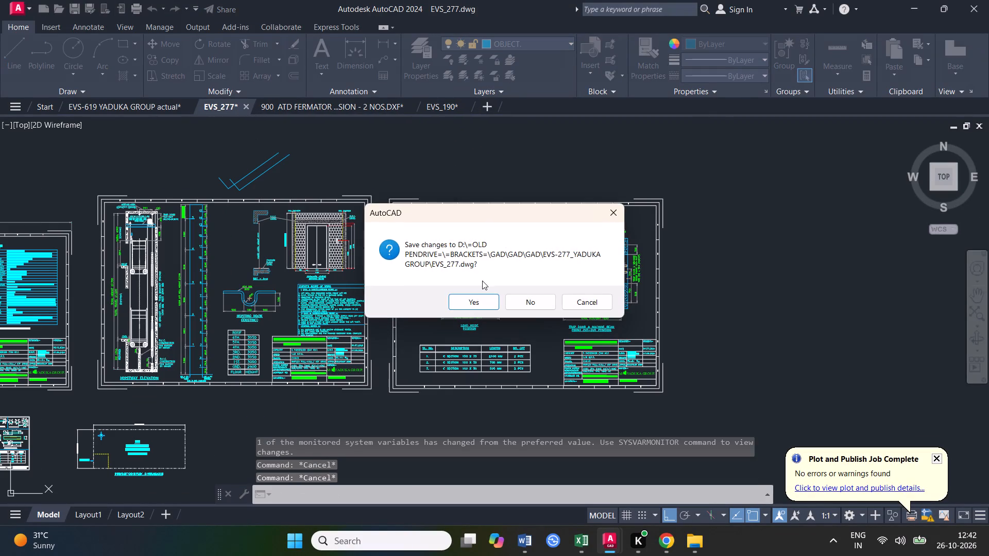
Close the EVS_277 drawing without saving its changes.
{"action": "left_click", "coordinate": [531, 304]}
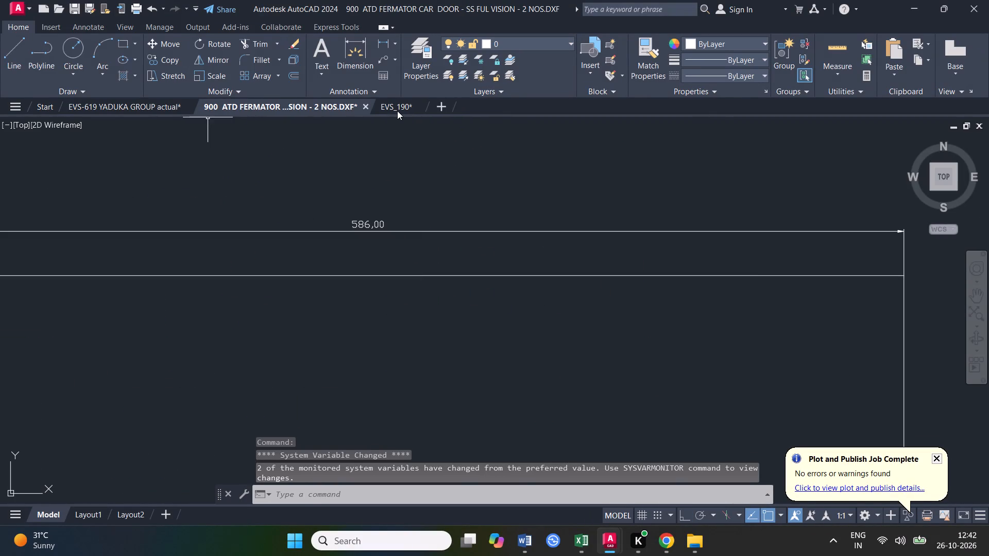
Check the EVS_190 drawing's sheets and close the drawing without saving.
{"action": "left_click", "coordinate": [397, 111]}
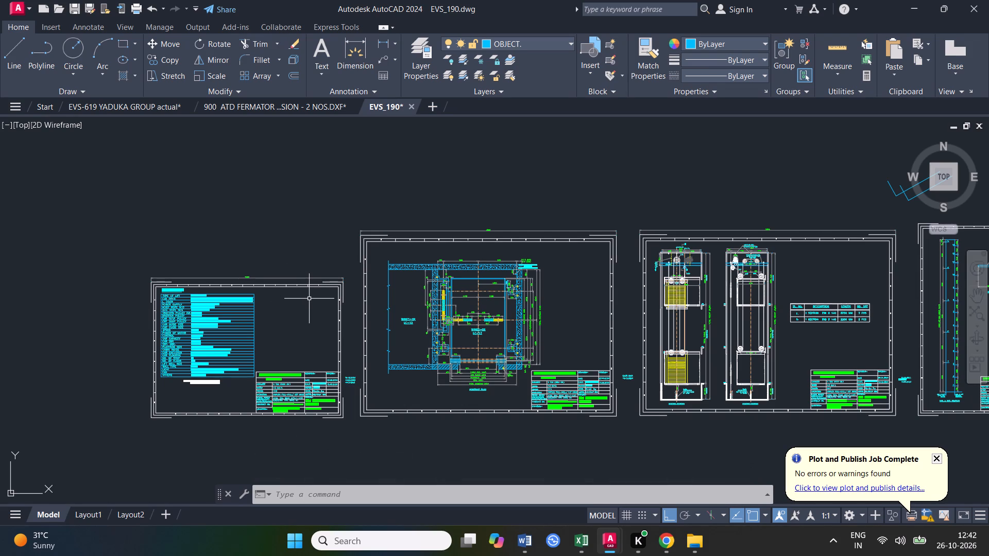
{"action": "scroll", "coordinate": [269, 282], "scroll_direction": "down", "scroll_amount": 5}
{"action": "middle_click_drag", "start_coordinate": [356, 248], "coordinate": [418, 249]}
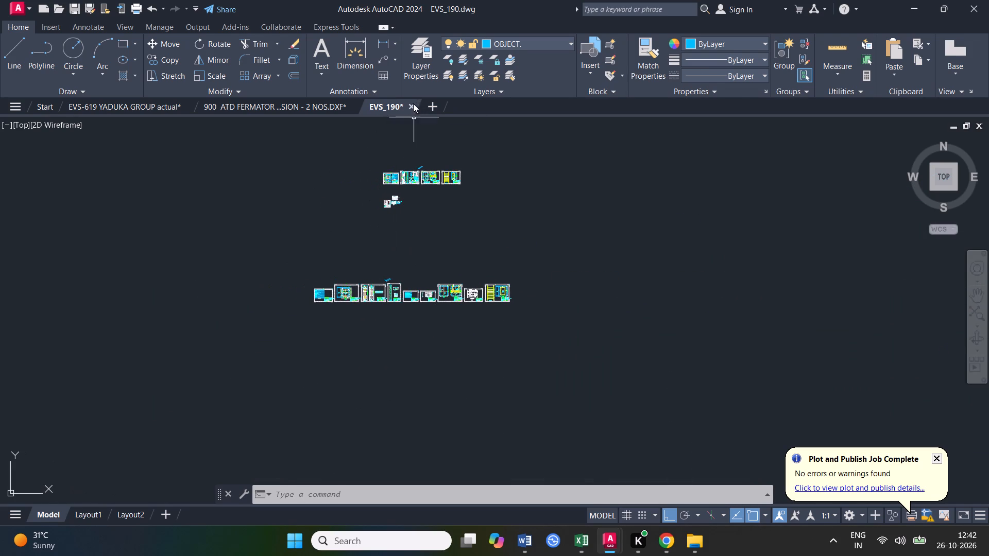
{"action": "left_click", "coordinate": [413, 103]}
{"action": "left_click", "coordinate": [544, 296]}
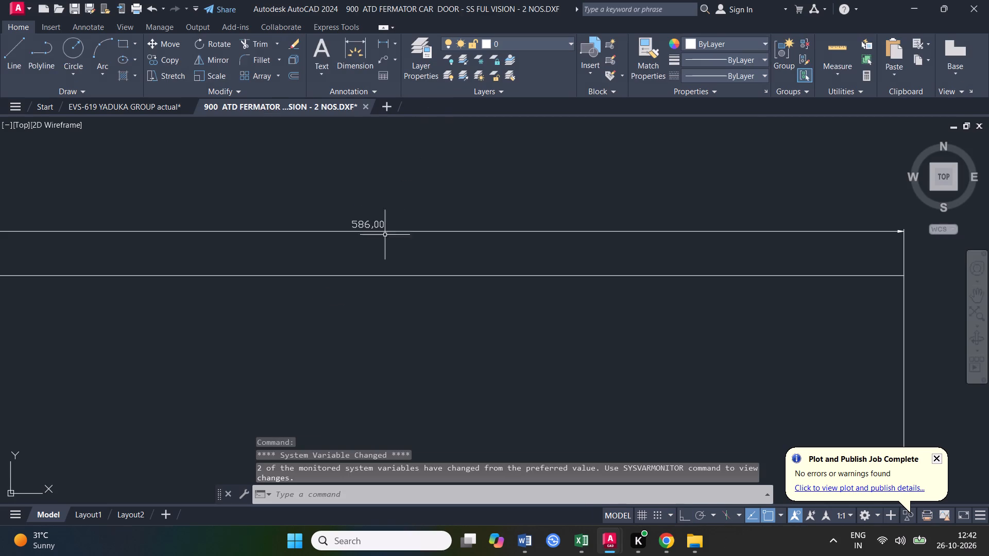
Close the 900 ATD FERMATOR CAR DOOR - SS FUL VISION - 2 NOS drawing without saving.
{"action": "scroll", "coordinate": [368, 253], "scroll_direction": "down", "scroll_amount": 8}
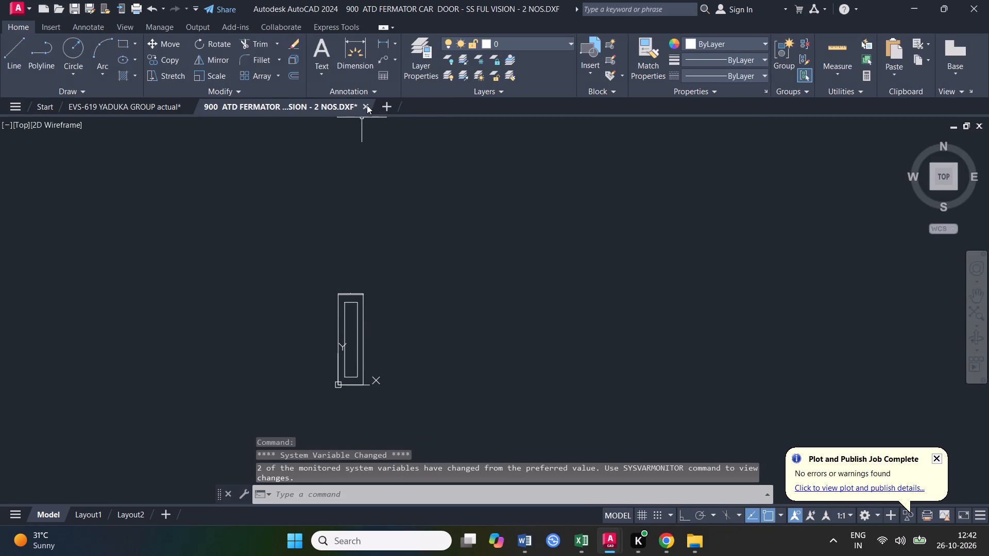
{"action": "left_click", "coordinate": [367, 107]}
{"action": "left_click", "coordinate": [366, 105]}
{"action": "left_click", "coordinate": [531, 314]}
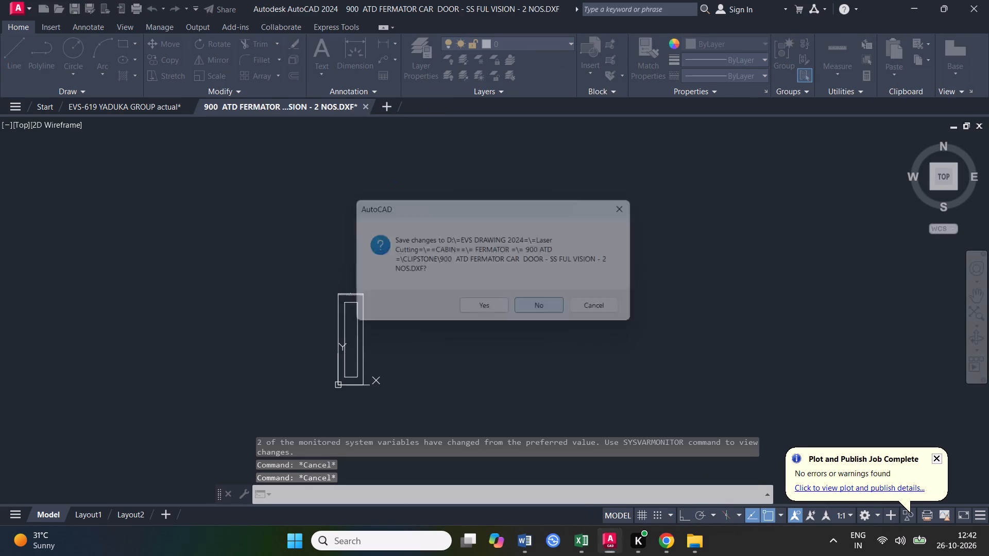
Examine the sheets of the EVS-619 YADUKA GROUP actual drawing, including the vertical section and plan view sheet.
{"action": "scroll", "coordinate": [328, 299], "scroll_direction": "down", "scroll_amount": 3}
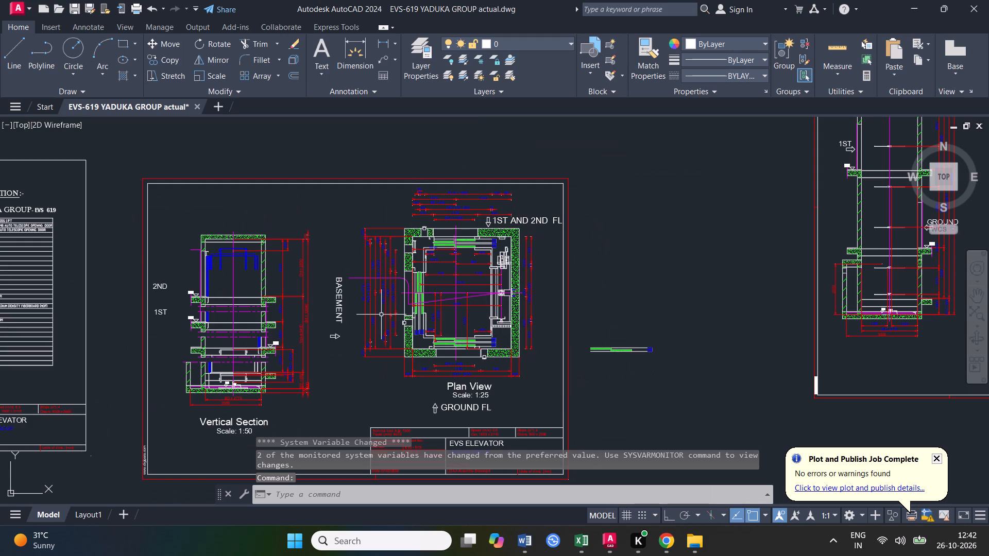
{"action": "scroll", "coordinate": [424, 308], "scroll_direction": "down", "scroll_amount": 3}
{"action": "middle_click_drag", "start_coordinate": [436, 317], "coordinate": [436, 221]}
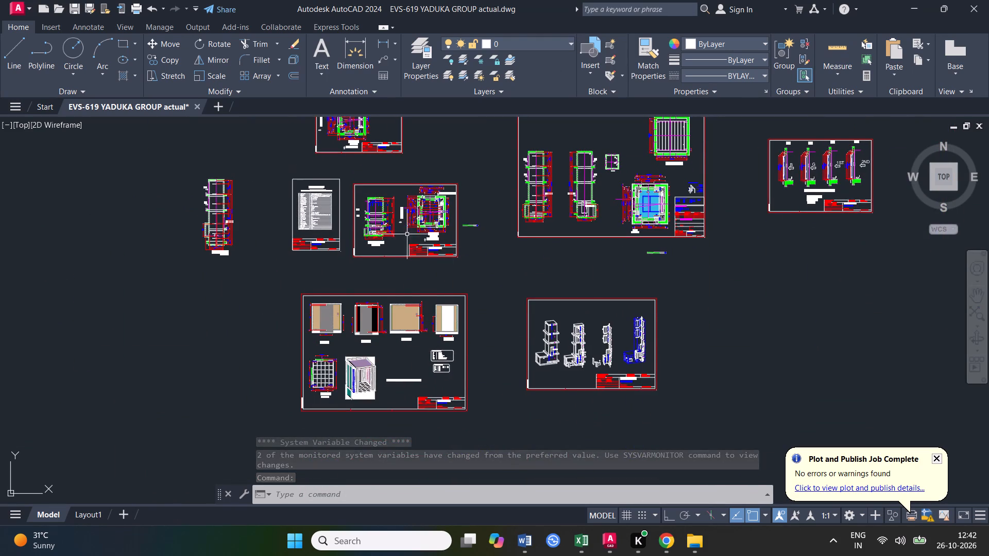
{"action": "middle_click_drag", "start_coordinate": [442, 353], "coordinate": [540, 300]}
{"action": "middle_click_drag", "start_coordinate": [525, 202], "coordinate": [464, 353]}
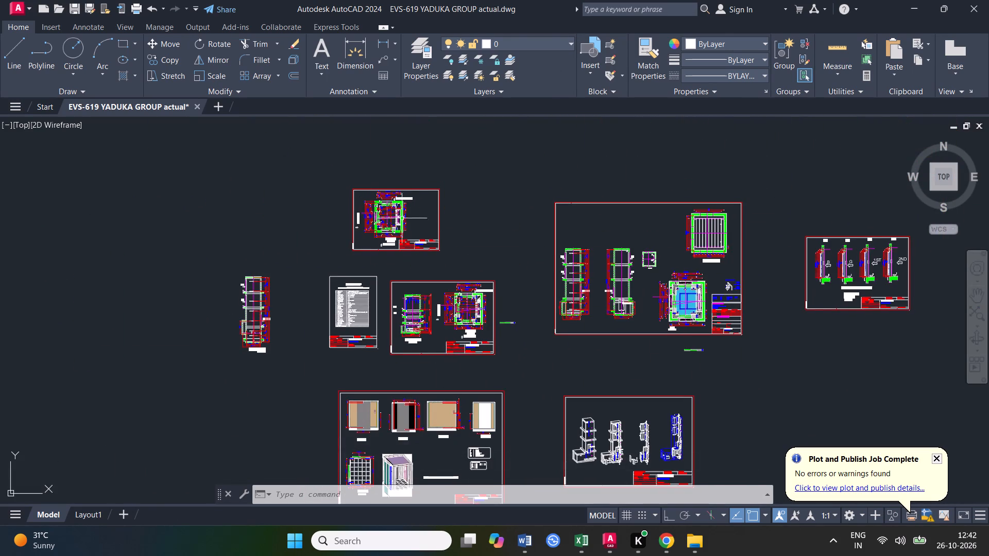
{"action": "scroll", "coordinate": [398, 224], "scroll_direction": "up", "scroll_amount": 4}
{"action": "scroll", "coordinate": [382, 232], "scroll_direction": "down", "scroll_amount": 5}
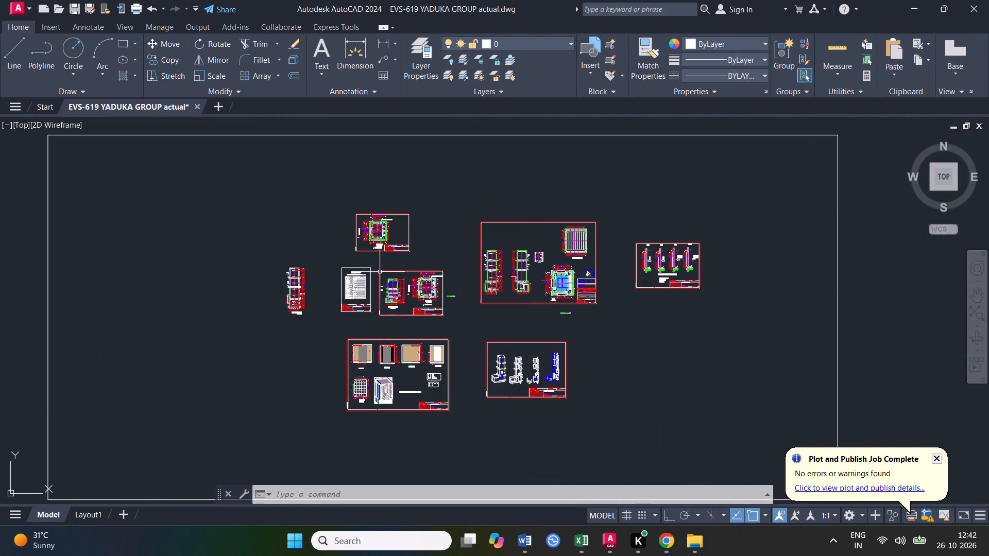
{"action": "scroll", "coordinate": [387, 301], "scroll_direction": "up", "scroll_amount": 2}
{"action": "scroll", "coordinate": [500, 263], "scroll_direction": "up", "scroll_amount": 4}
{"action": "scroll", "coordinate": [368, 269], "scroll_direction": "down", "scroll_amount": 2}
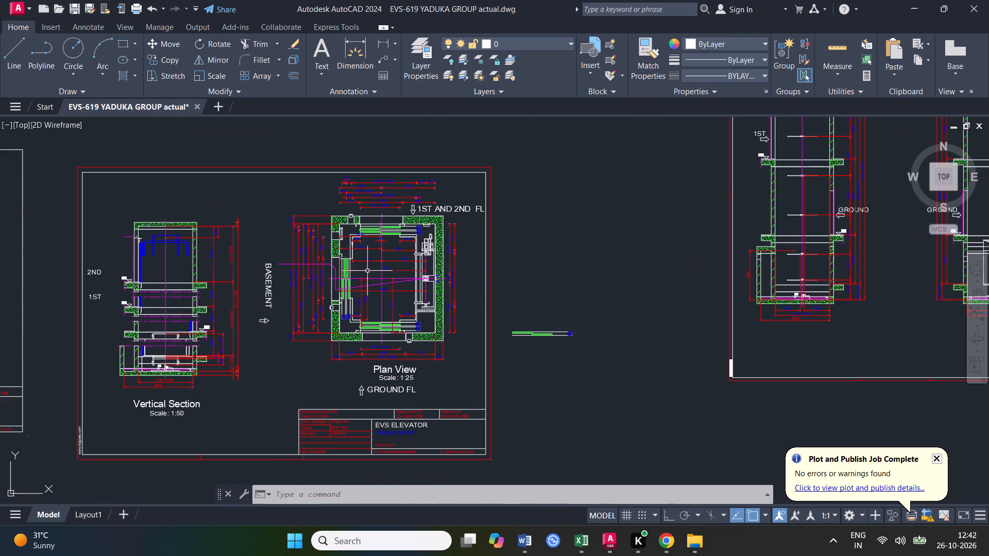
{"action": "scroll", "coordinate": [427, 222], "scroll_direction": "down", "scroll_amount": 1}
{"action": "middle_click_drag", "start_coordinate": [465, 247], "coordinate": [484, 217]}
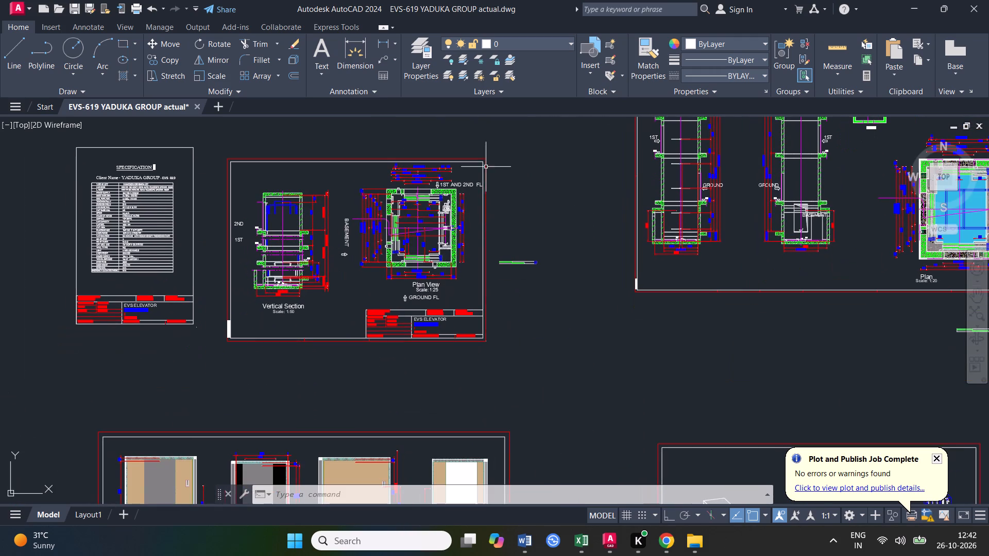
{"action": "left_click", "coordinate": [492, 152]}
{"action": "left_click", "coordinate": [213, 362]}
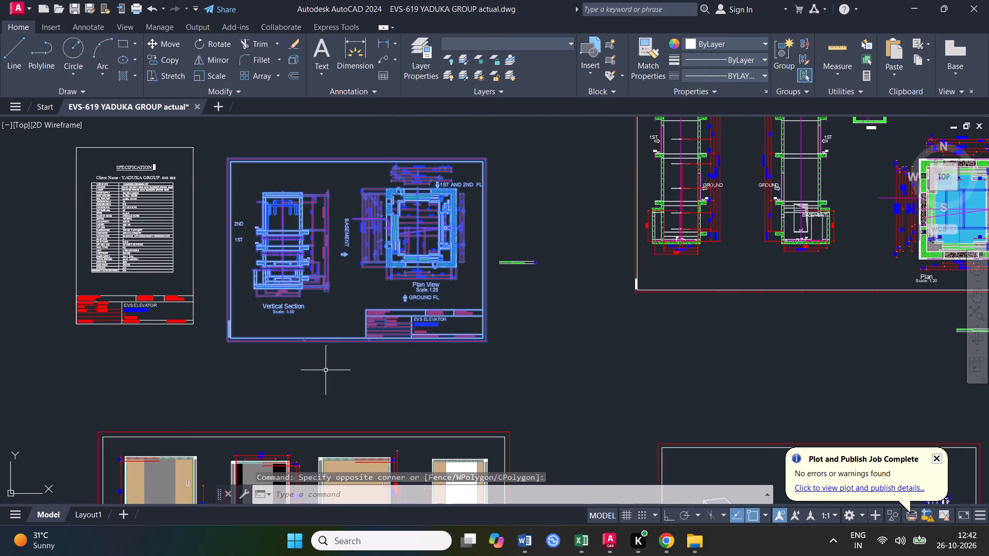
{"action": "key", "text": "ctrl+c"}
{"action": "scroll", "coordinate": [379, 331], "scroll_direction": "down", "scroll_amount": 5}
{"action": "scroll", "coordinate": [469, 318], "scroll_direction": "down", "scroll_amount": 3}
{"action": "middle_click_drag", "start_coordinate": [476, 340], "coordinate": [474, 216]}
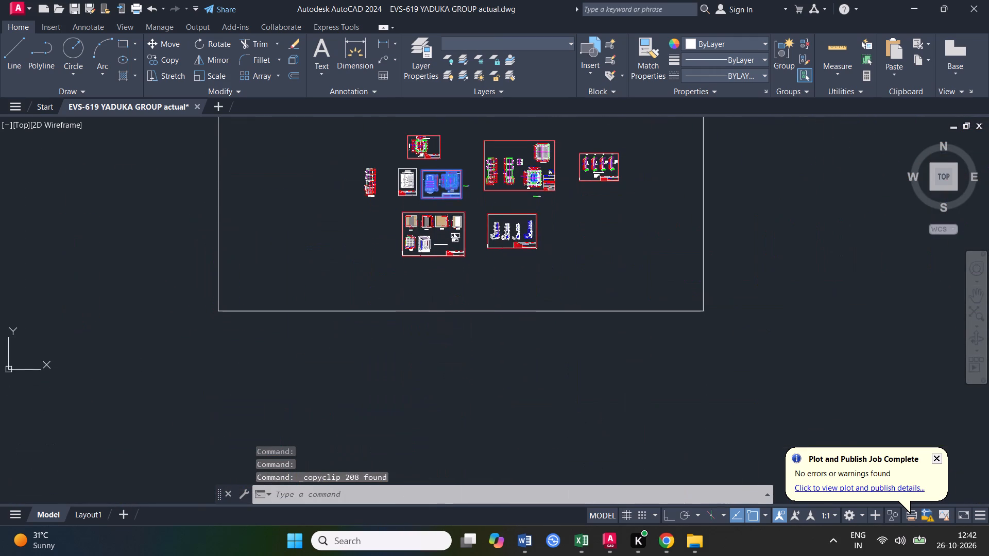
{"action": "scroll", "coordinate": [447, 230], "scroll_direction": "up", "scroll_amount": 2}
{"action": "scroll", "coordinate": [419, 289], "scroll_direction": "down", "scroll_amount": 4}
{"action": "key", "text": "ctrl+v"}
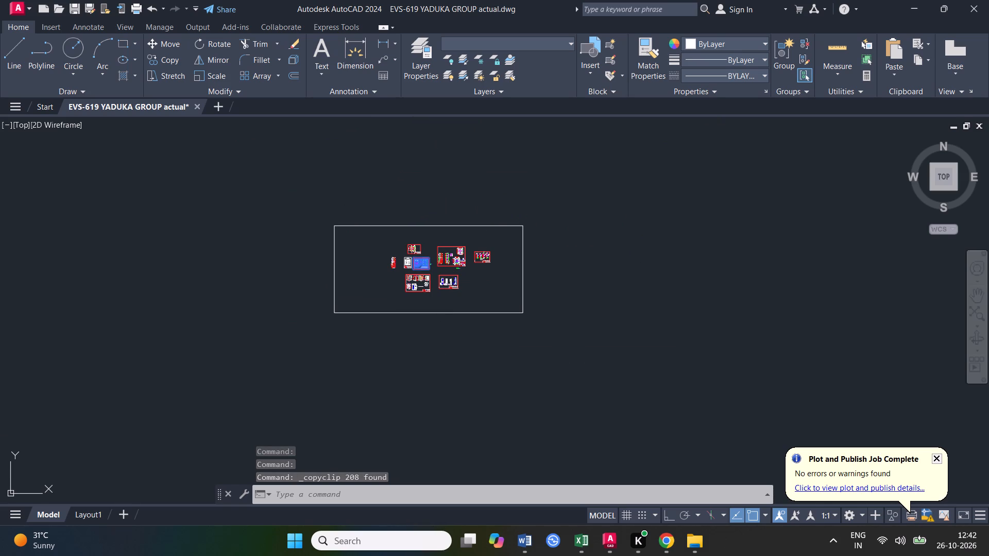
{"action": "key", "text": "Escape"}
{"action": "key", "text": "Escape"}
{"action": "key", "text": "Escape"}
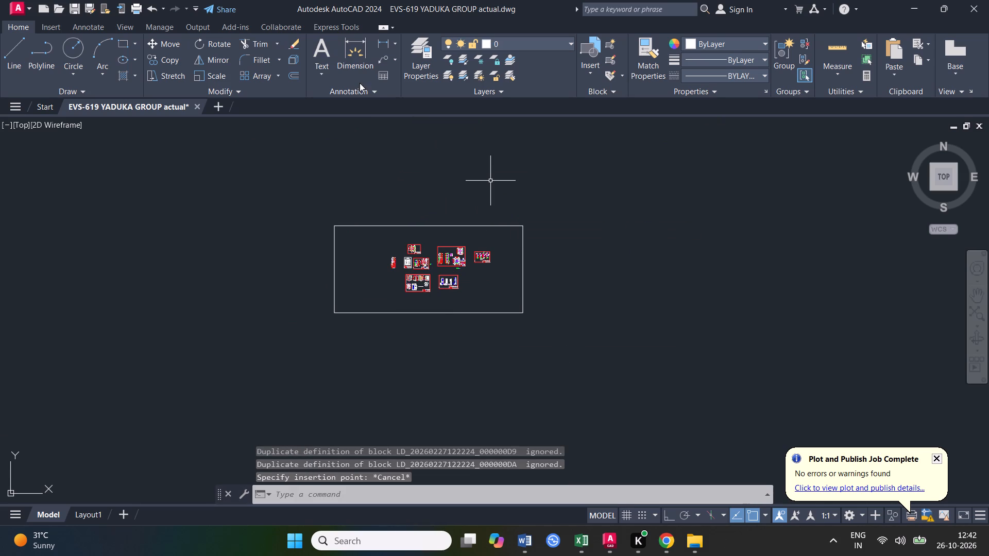
Copy the upper sheet containing only the plan view and paste it into the empty area below the large outer frame.
{"action": "scroll", "coordinate": [404, 232], "scroll_direction": "up", "scroll_amount": 4}
{"action": "middle_click_drag", "start_coordinate": [449, 296], "coordinate": [453, 201]}
{"action": "scroll", "coordinate": [470, 240], "scroll_direction": "up", "scroll_amount": 3}
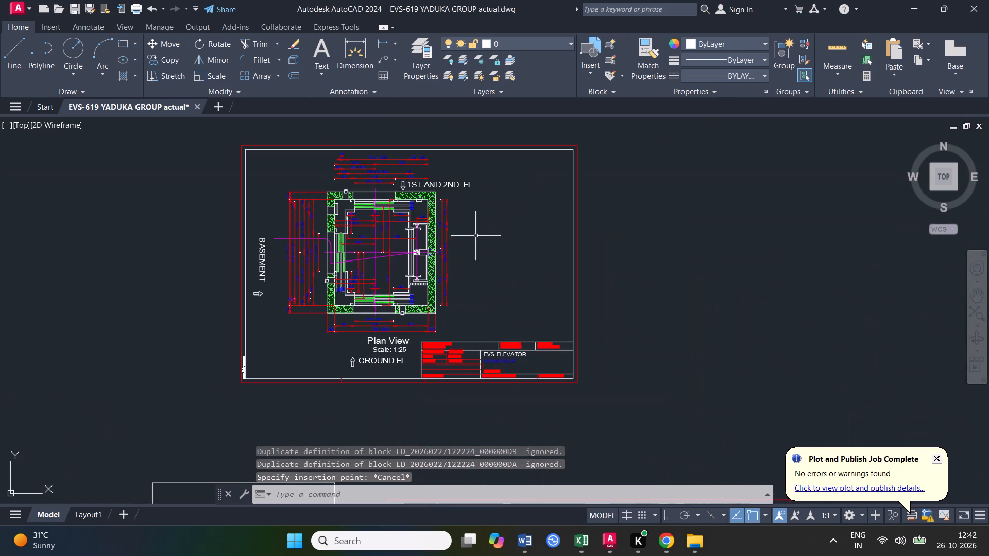
{"action": "left_click", "coordinate": [596, 138]}
{"action": "left_click", "coordinate": [211, 392]}
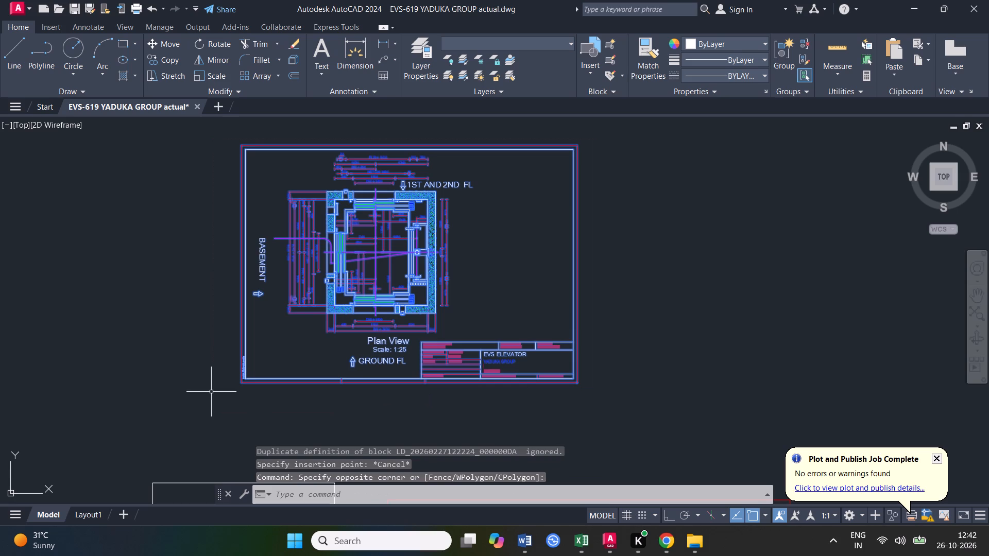
{"action": "key", "text": "ctrl+c"}
{"action": "scroll", "coordinate": [411, 324], "scroll_direction": "down", "scroll_amount": 10}
{"action": "middle_click_drag", "start_coordinate": [408, 363], "coordinate": [427, 90]}
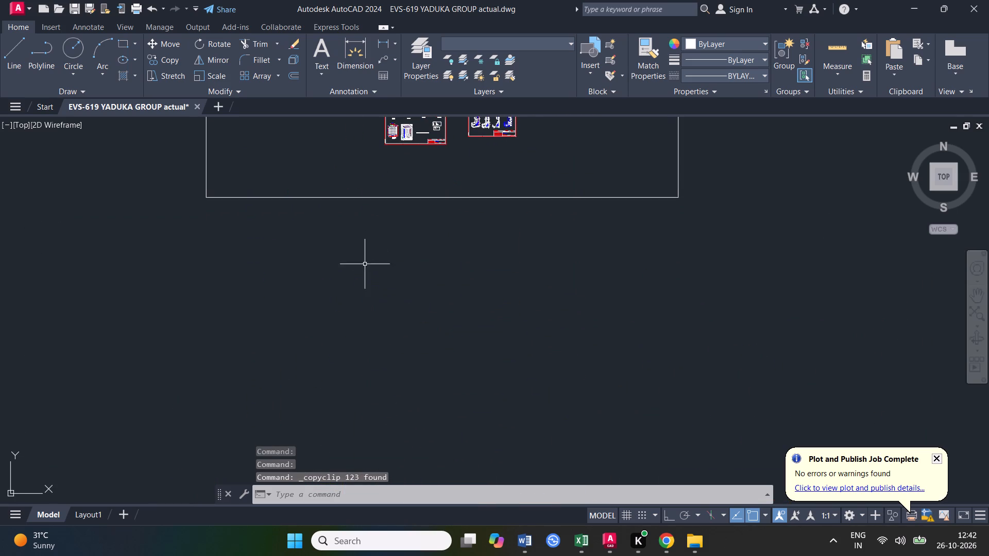
{"action": "key", "text": "ctrl+v"}
{"action": "left_click", "coordinate": [362, 269]}
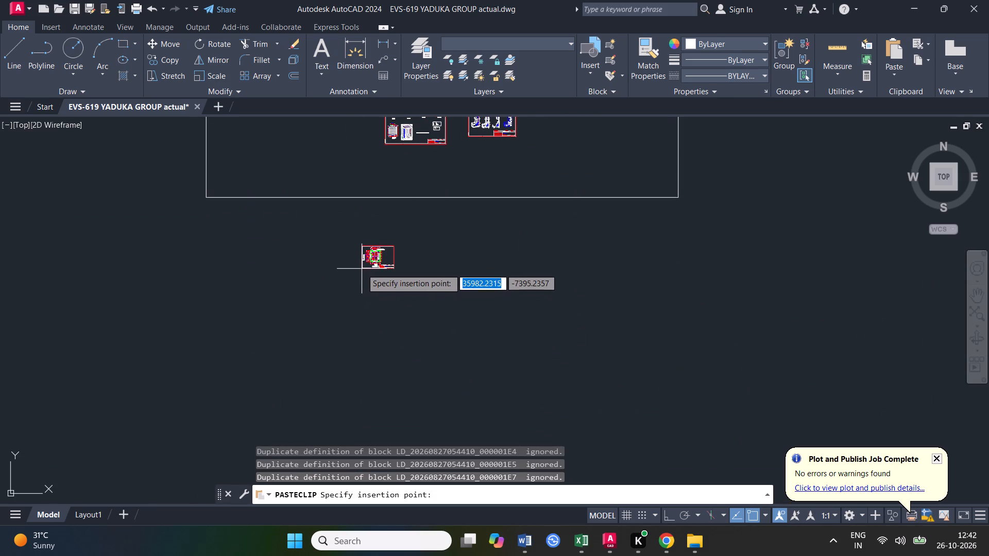
Examine the pasted plan view sheet up close.
{"action": "scroll", "coordinate": [377, 262], "scroll_direction": "up", "scroll_amount": 10}
{"action": "middle_click_drag", "start_coordinate": [345, 244], "coordinate": [362, 255]}
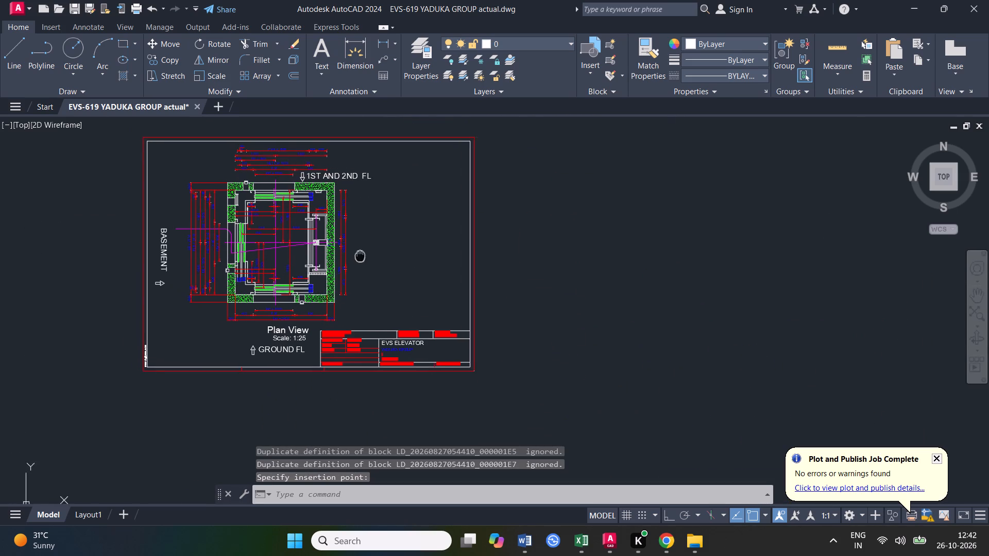
{"action": "middle_click_drag", "start_coordinate": [362, 255], "coordinate": [437, 277]}
{"action": "scroll", "coordinate": [372, 237], "scroll_direction": "up", "scroll_amount": 1}
{"action": "scroll", "coordinate": [317, 235], "scroll_direction": "down", "scroll_amount": 1}
{"action": "middle_click_drag", "start_coordinate": [432, 238], "coordinate": [430, 243]}
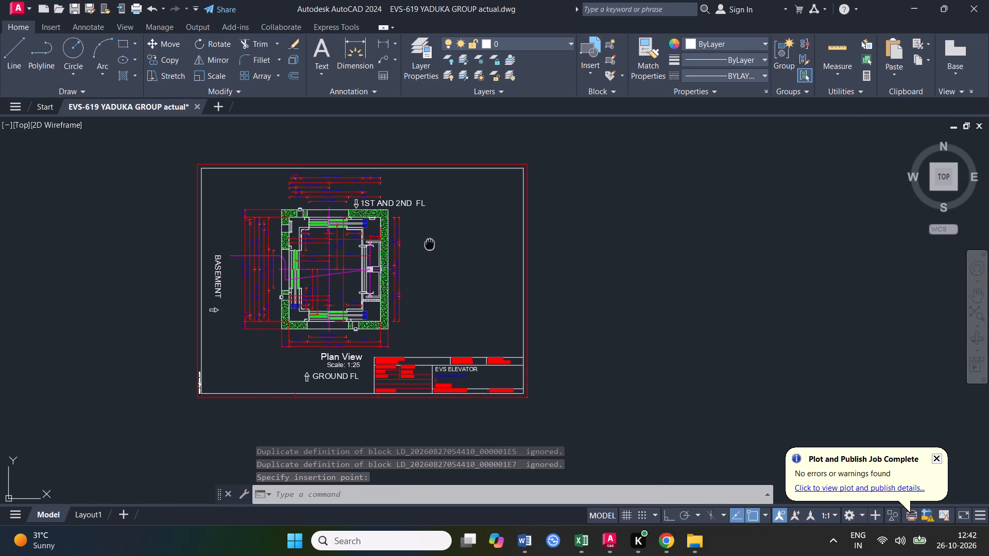
{"action": "middle_click_drag", "start_coordinate": [430, 243], "coordinate": [429, 246]}
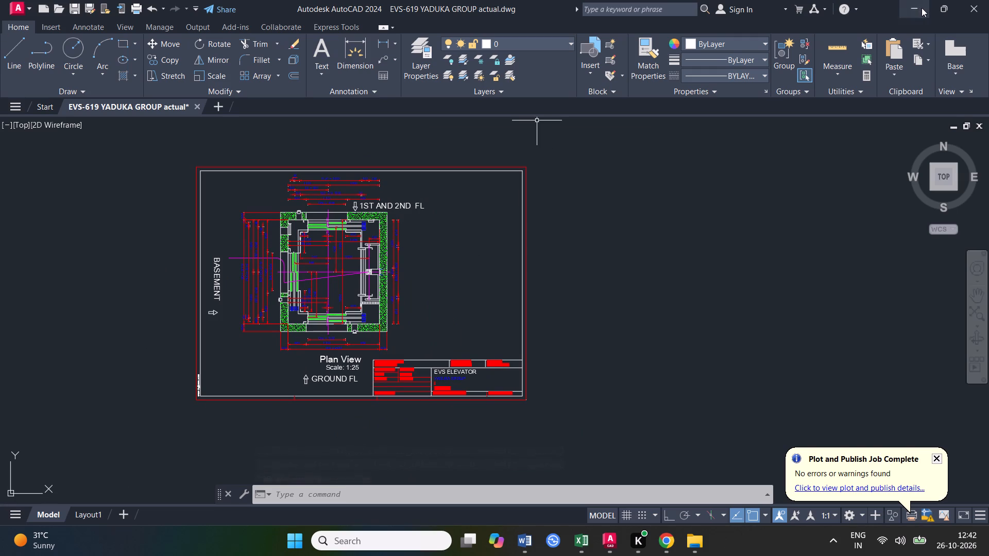
{"action": "left_click", "coordinate": [922, 8]}
{"action": "left_click", "coordinate": [100, 429]}
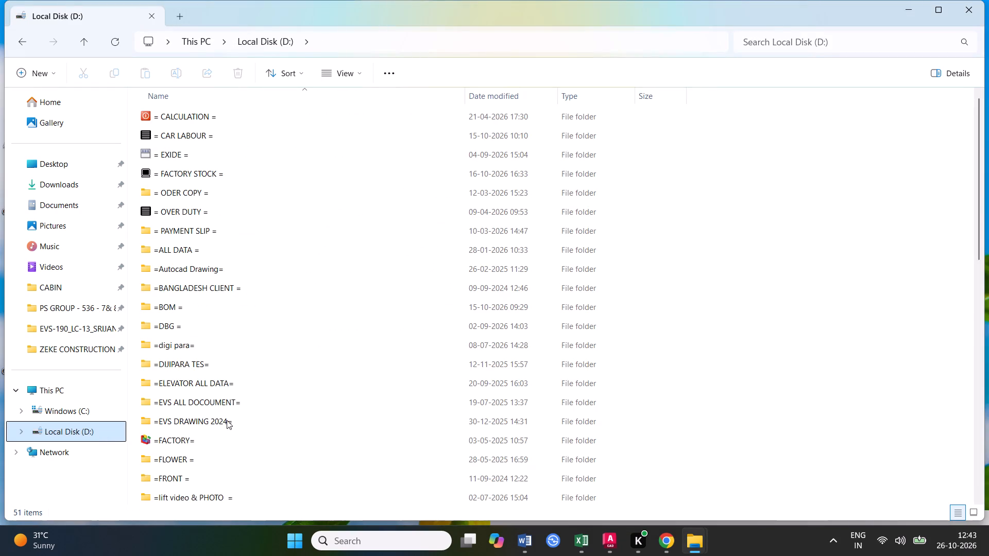
{"action": "double_click", "coordinate": [227, 420]}
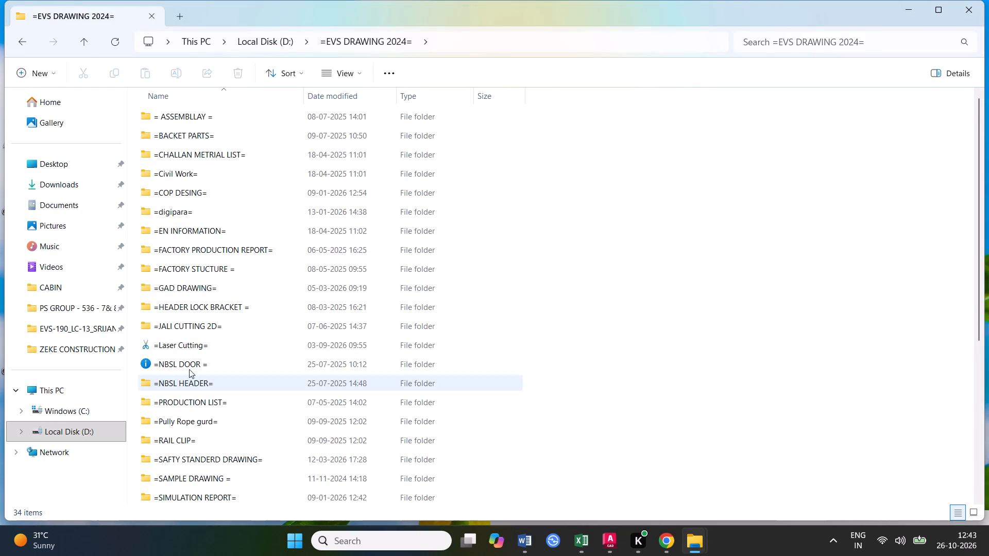
{"action": "double_click", "coordinate": [185, 284]}
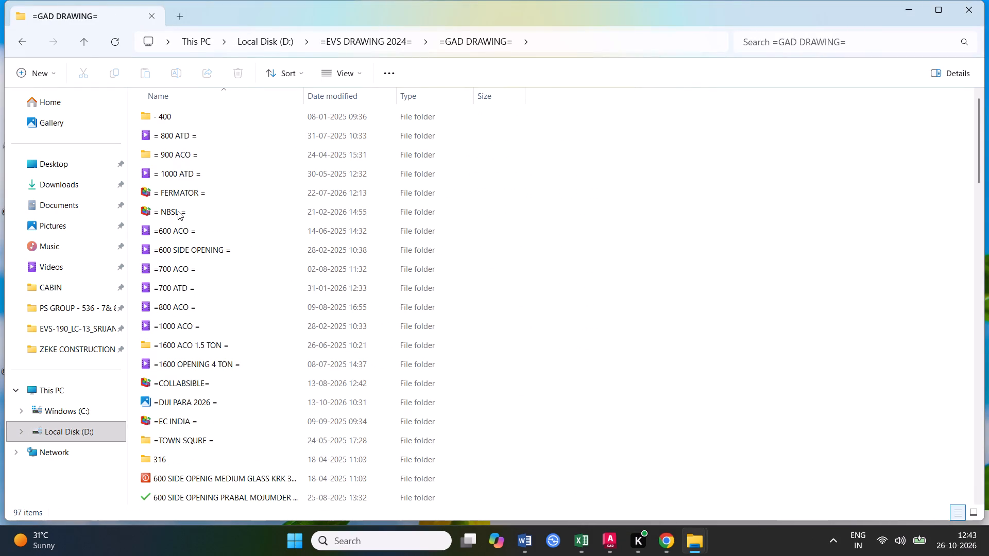
{"action": "double_click", "coordinate": [181, 191]}
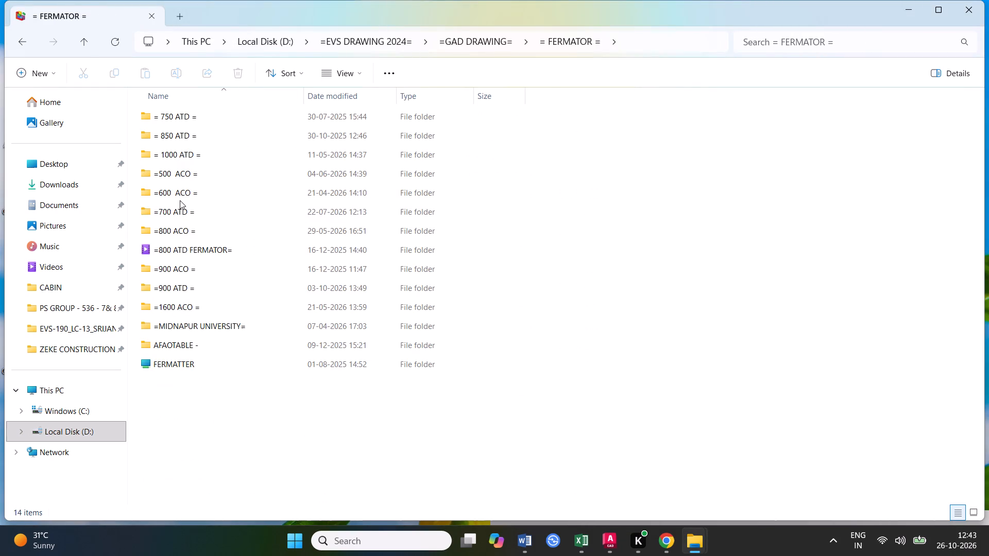
{"action": "double_click", "coordinate": [183, 229]}
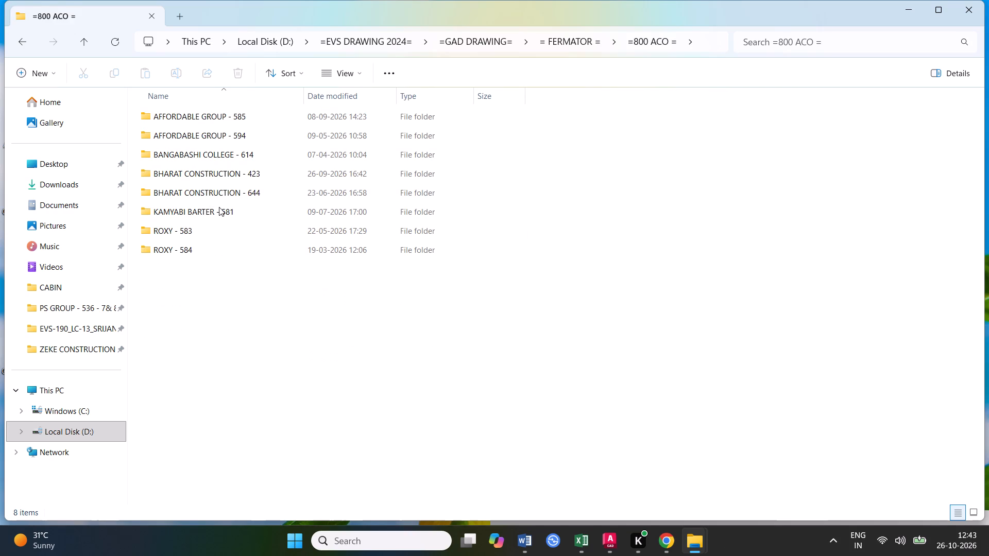
{"action": "left_click", "coordinate": [89, 50]}
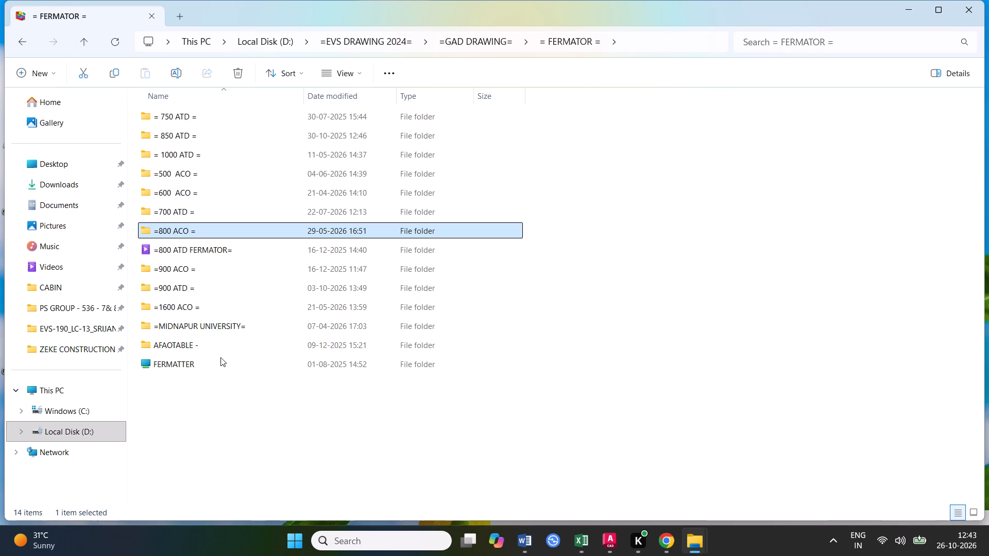
{"action": "double_click", "coordinate": [183, 284]}
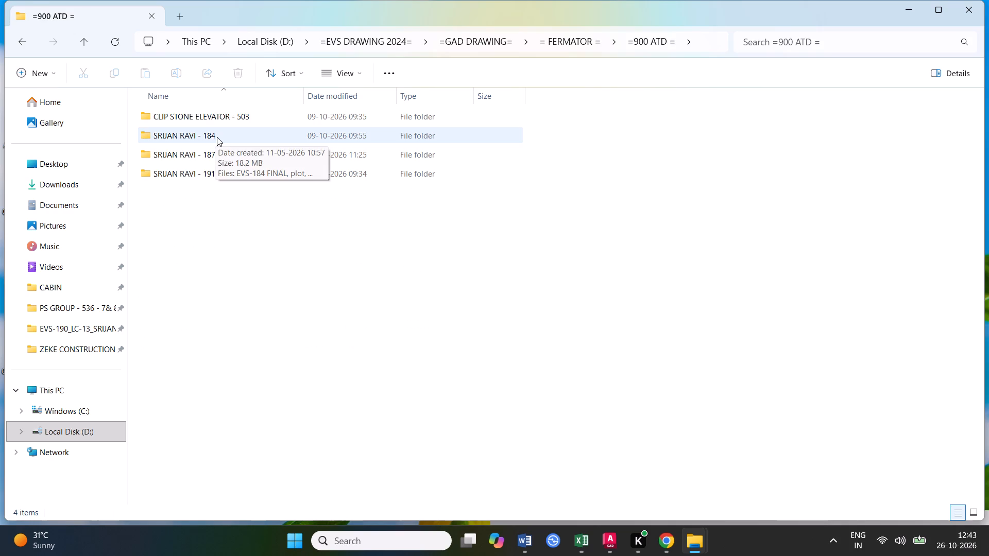
{"action": "double_click", "coordinate": [217, 137]}
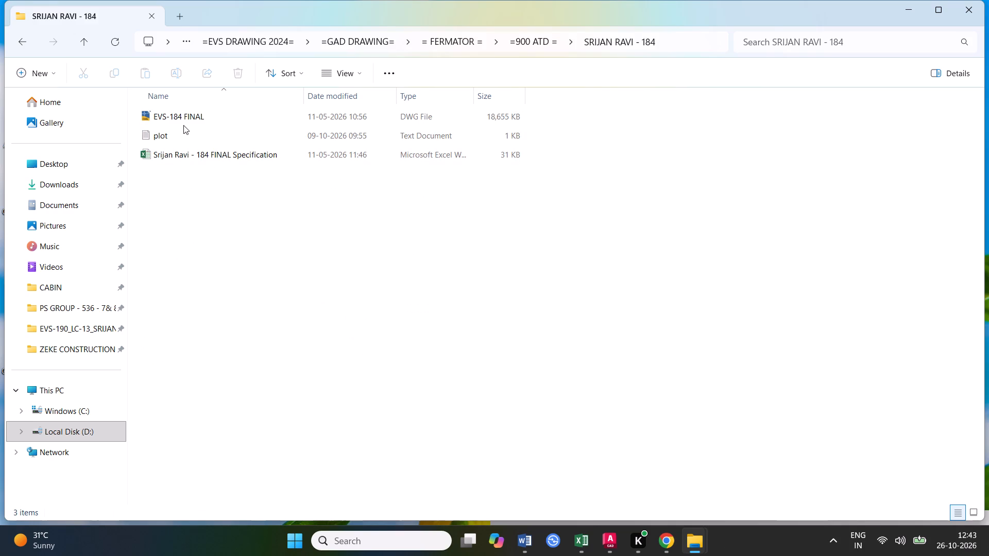
{"action": "double_click", "coordinate": [185, 122]}
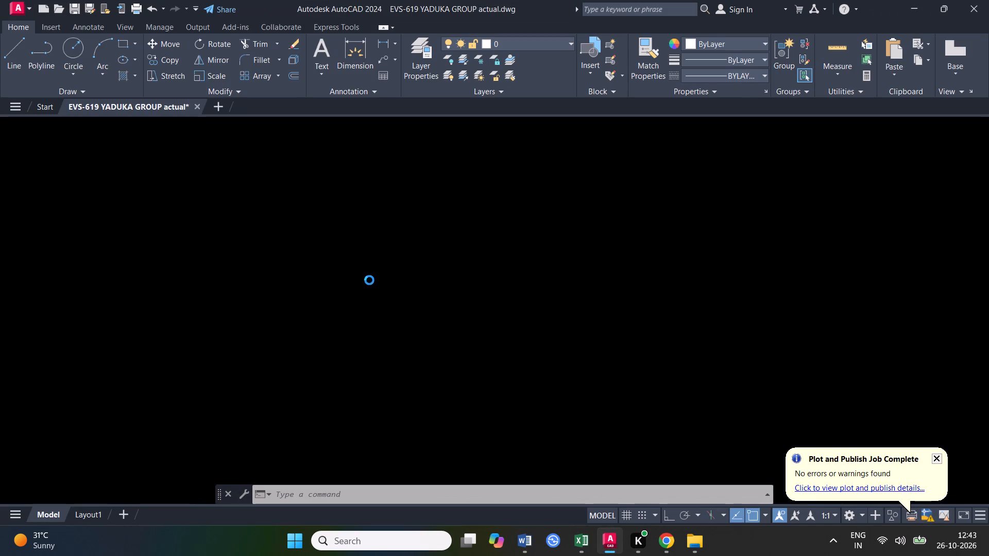
{"action": "left_click", "coordinate": [403, 244]}
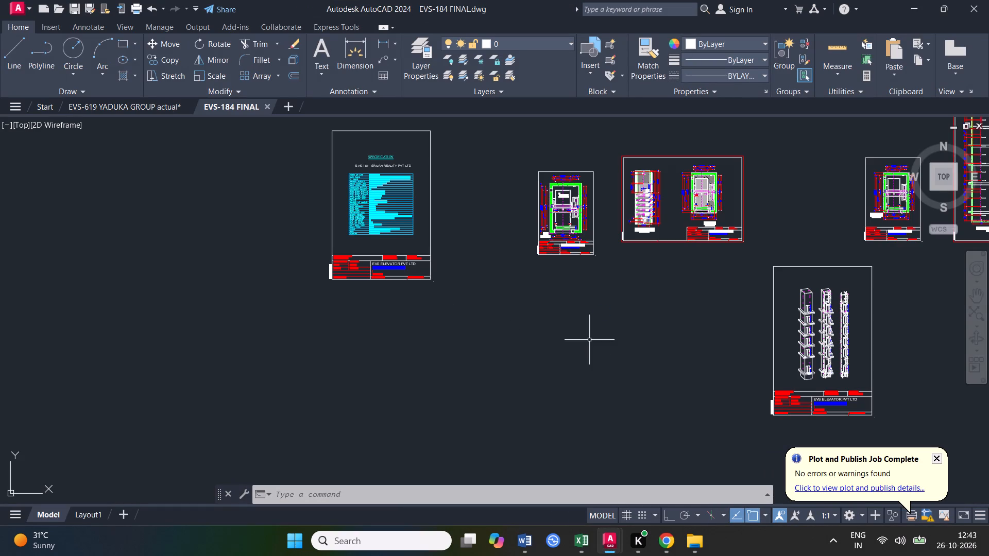
{"action": "scroll", "coordinate": [506, 270], "scroll_direction": "down", "scroll_amount": 5}
{"action": "scroll", "coordinate": [537, 300], "scroll_direction": "down", "scroll_amount": 4}
{"action": "scroll", "coordinate": [541, 314], "scroll_direction": "up", "scroll_amount": 2}
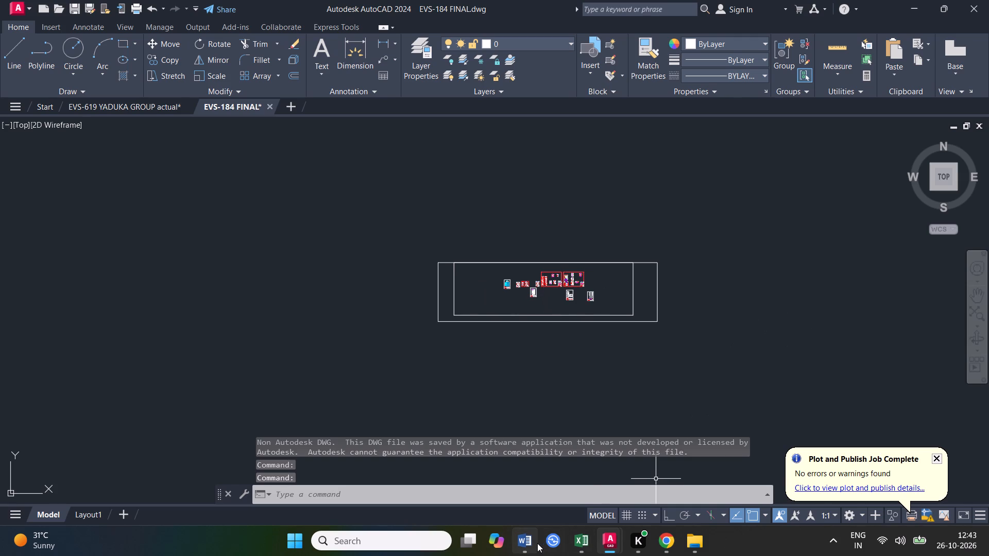
{"action": "left_click", "coordinate": [524, 493]}
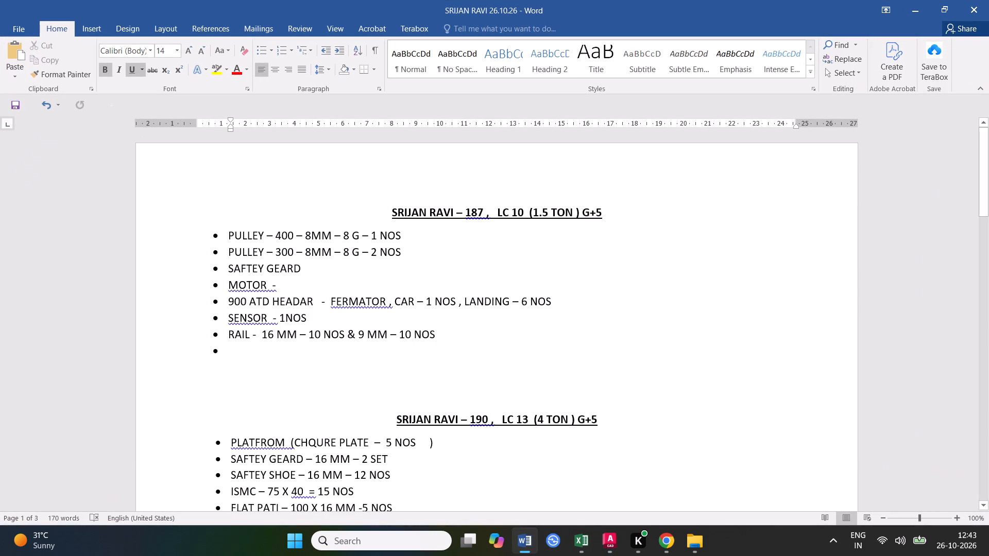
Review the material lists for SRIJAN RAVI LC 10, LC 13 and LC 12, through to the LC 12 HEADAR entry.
{"action": "scroll", "coordinate": [458, 323], "scroll_direction": "up", "scroll_amount": 3}
{"action": "scroll", "coordinate": [500, 316], "scroll_direction": "up", "scroll_amount": 5}
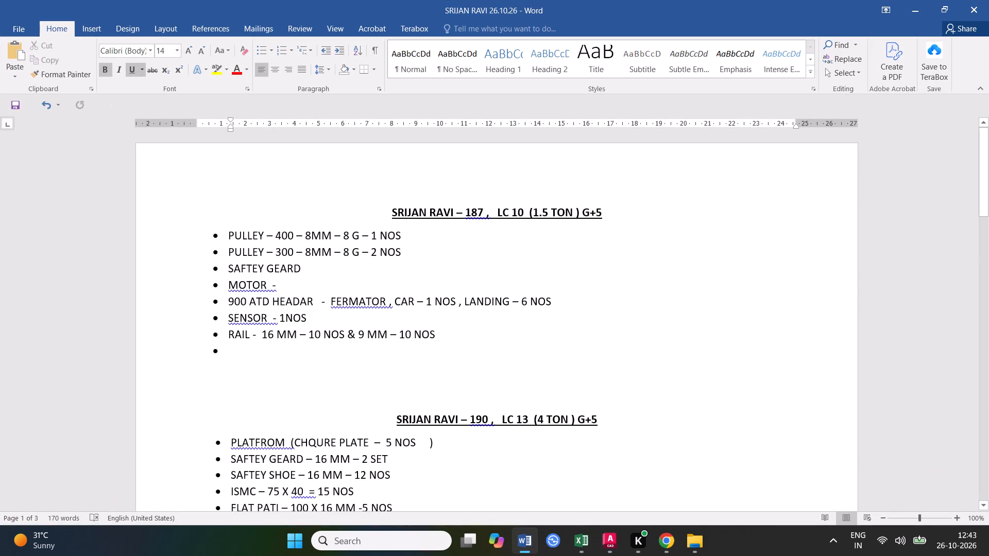
{"action": "scroll", "coordinate": [507, 315], "scroll_direction": "down", "scroll_amount": 19}
{"action": "left_click", "coordinate": [496, 324]}
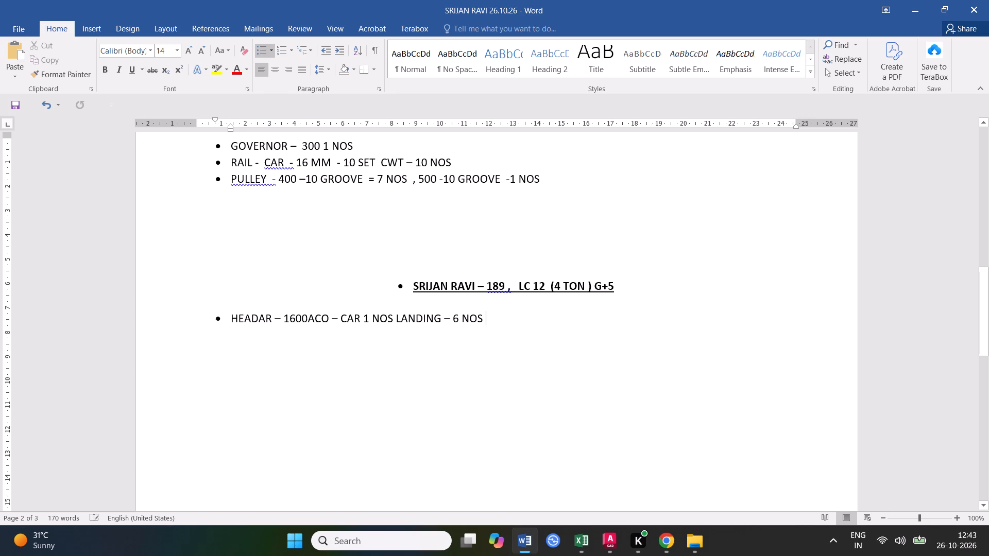
{"action": "scroll", "coordinate": [516, 332], "scroll_direction": "up", "scroll_amount": 15}
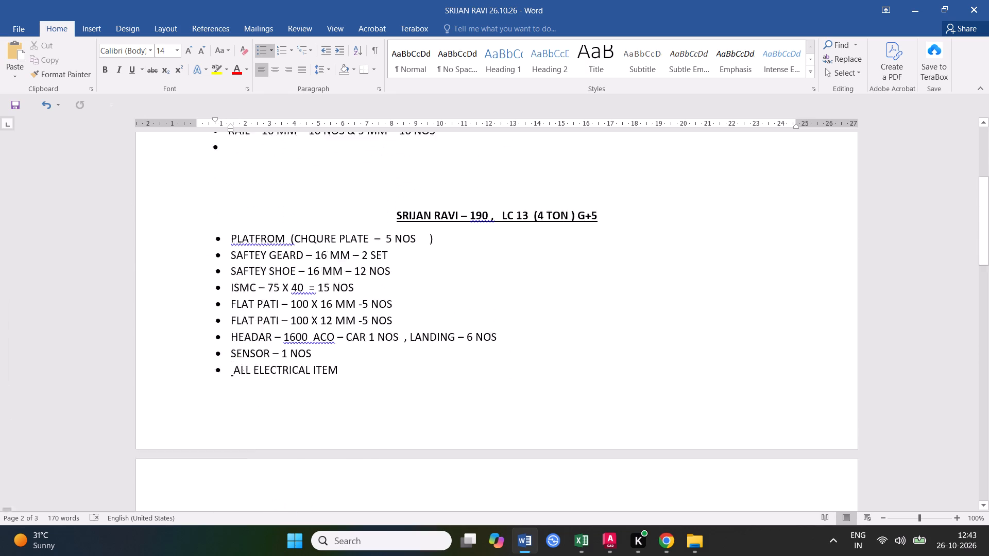
{"action": "scroll", "coordinate": [516, 332], "scroll_direction": "up", "scroll_amount": 18}
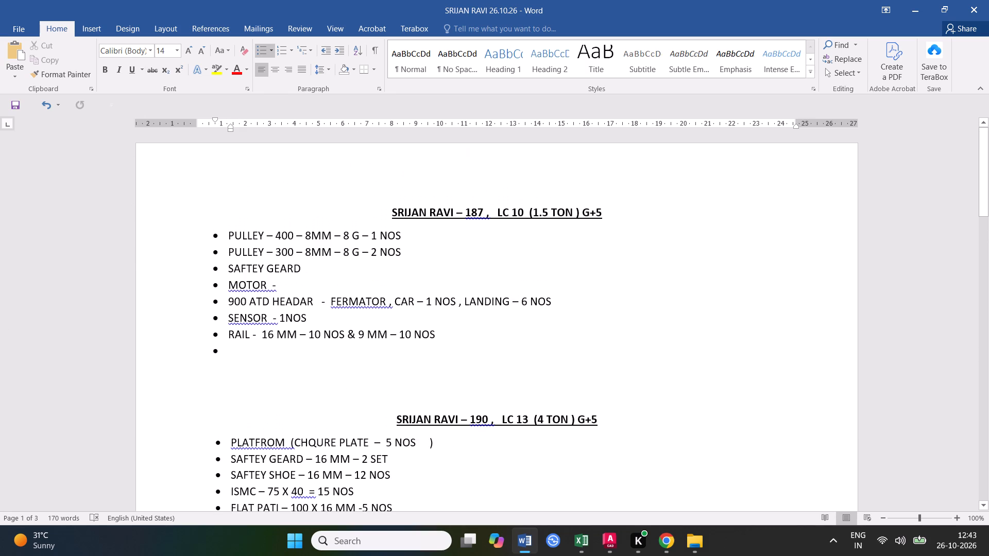
{"action": "scroll", "coordinate": [519, 326], "scroll_direction": "down", "scroll_amount": 3}
{"action": "scroll", "coordinate": [519, 326], "scroll_direction": "up", "scroll_amount": 4}
Recheck the LC 13 items from PLATFROM to PULLEY and the LC 12 HEADAR line, along with the LC 10 list.
{"action": "scroll", "coordinate": [519, 321], "scroll_direction": "down", "scroll_amount": 6}
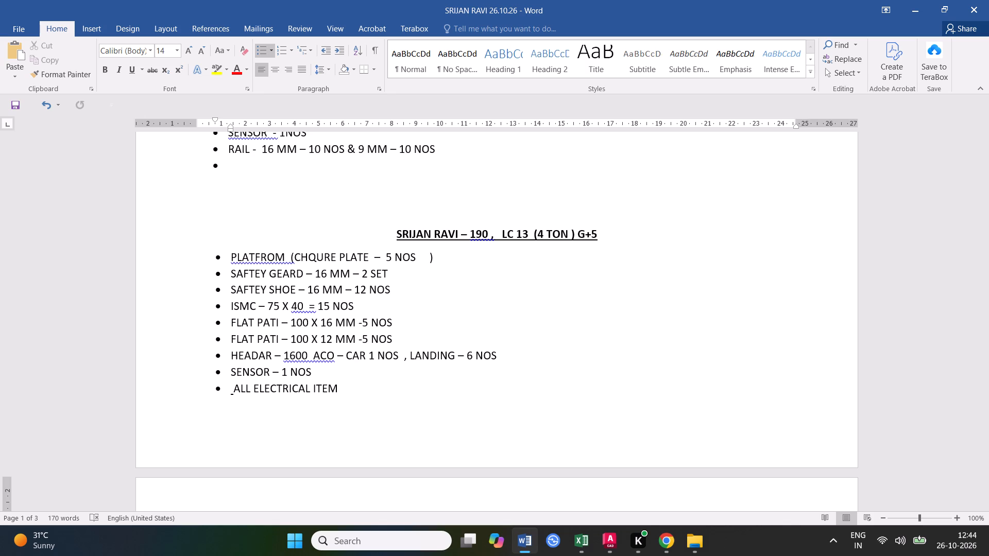
{"action": "scroll", "coordinate": [513, 290], "scroll_direction": "down", "scroll_amount": 1}
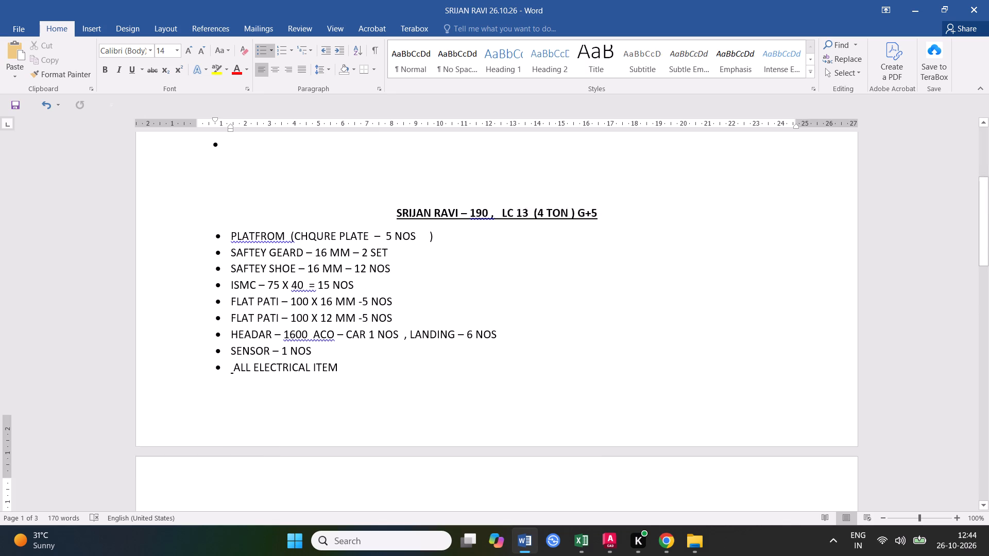
{"action": "scroll", "coordinate": [513, 290], "scroll_direction": "down", "scroll_amount": 2}
{"action": "scroll", "coordinate": [441, 322], "scroll_direction": "down", "scroll_amount": 2}
{"action": "scroll", "coordinate": [437, 360], "scroll_direction": "up", "scroll_amount": 1}
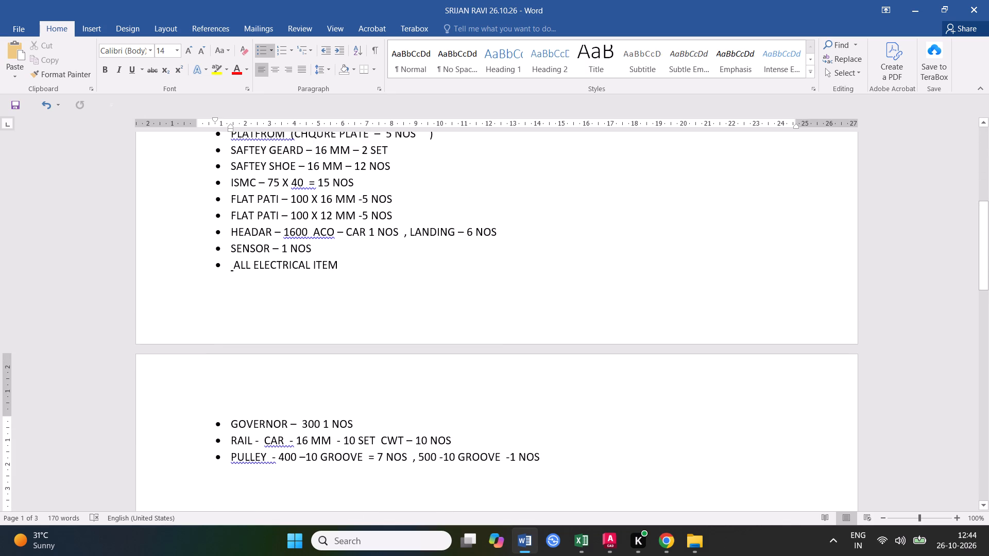
{"action": "scroll", "coordinate": [437, 360], "scroll_direction": "up", "scroll_amount": 6}
{"action": "scroll", "coordinate": [482, 340], "scroll_direction": "up", "scroll_amount": 4}
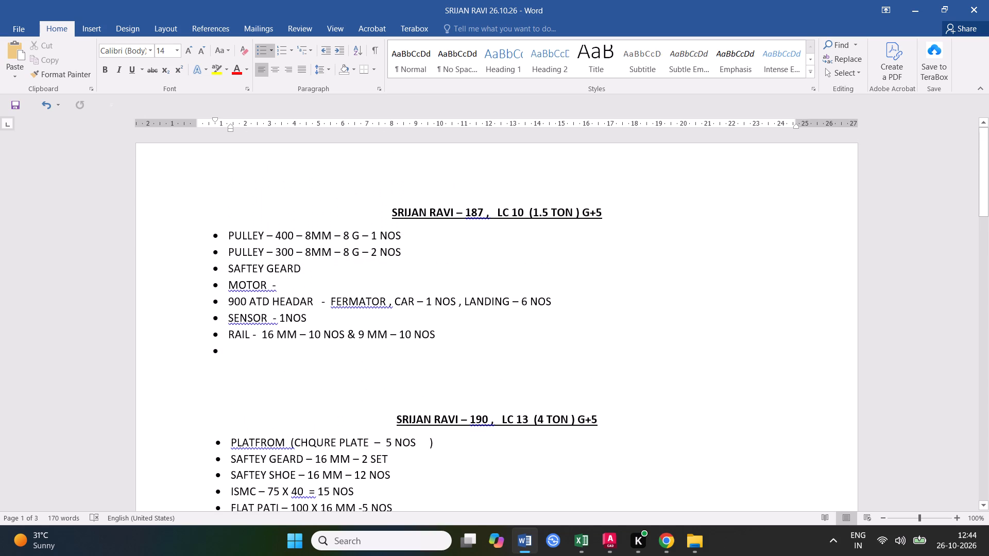
{"action": "scroll", "coordinate": [523, 282], "scroll_direction": "down", "scroll_amount": 3}
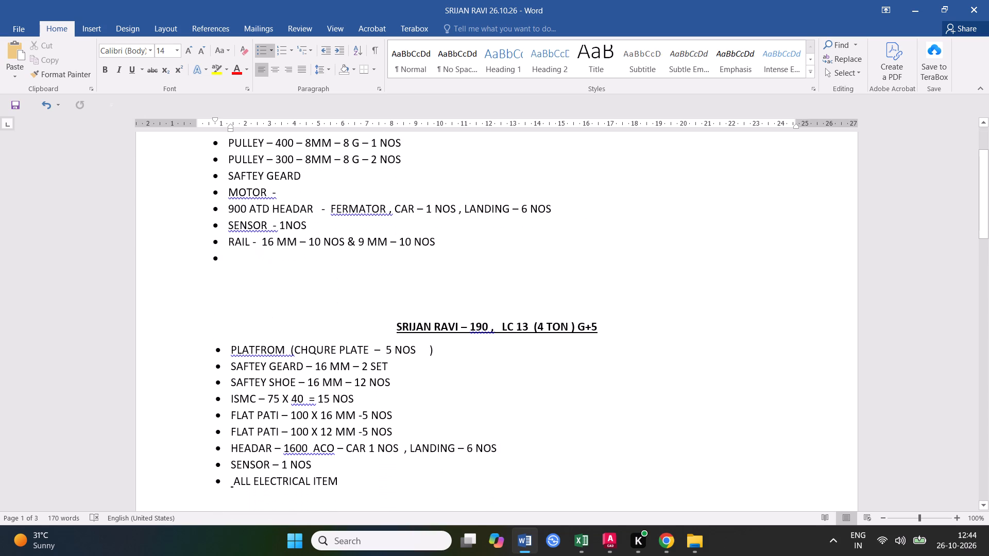
{"action": "scroll", "coordinate": [549, 330], "scroll_direction": "down", "scroll_amount": 12}
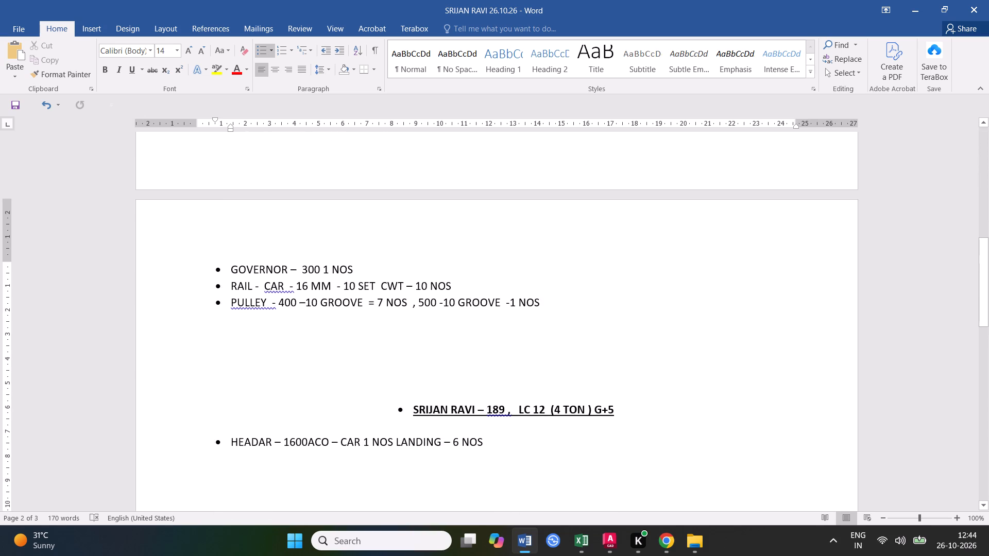
{"action": "scroll", "coordinate": [548, 354], "scroll_direction": "down", "scroll_amount": 2}
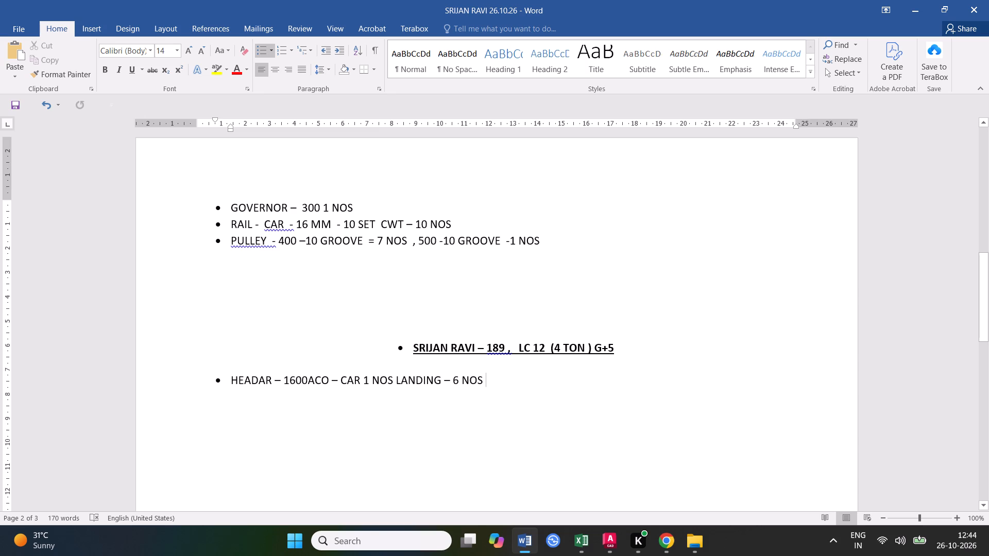
{"action": "scroll", "coordinate": [492, 382], "scroll_direction": "up", "scroll_amount": 10}
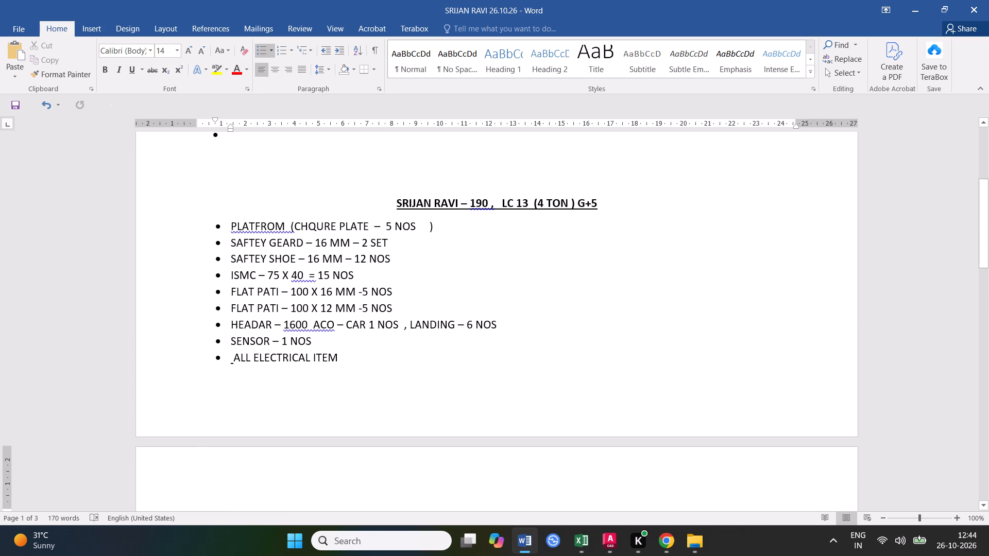
{"action": "scroll", "coordinate": [497, 331], "scroll_direction": "down", "scroll_amount": 9}
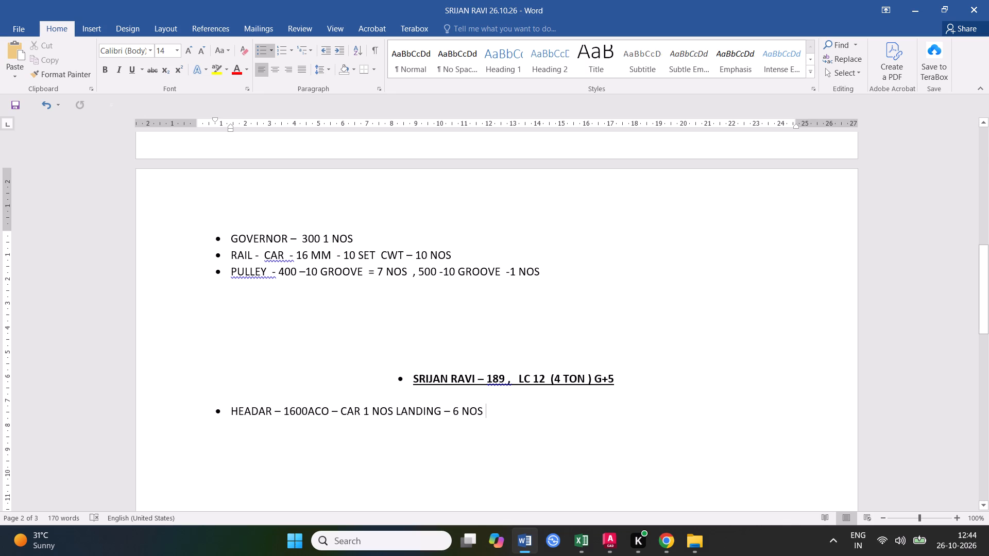
{"action": "scroll", "coordinate": [508, 417], "scroll_direction": "up", "scroll_amount": 20}
{"action": "scroll", "coordinate": [508, 417], "scroll_direction": "up", "scroll_amount": 5}
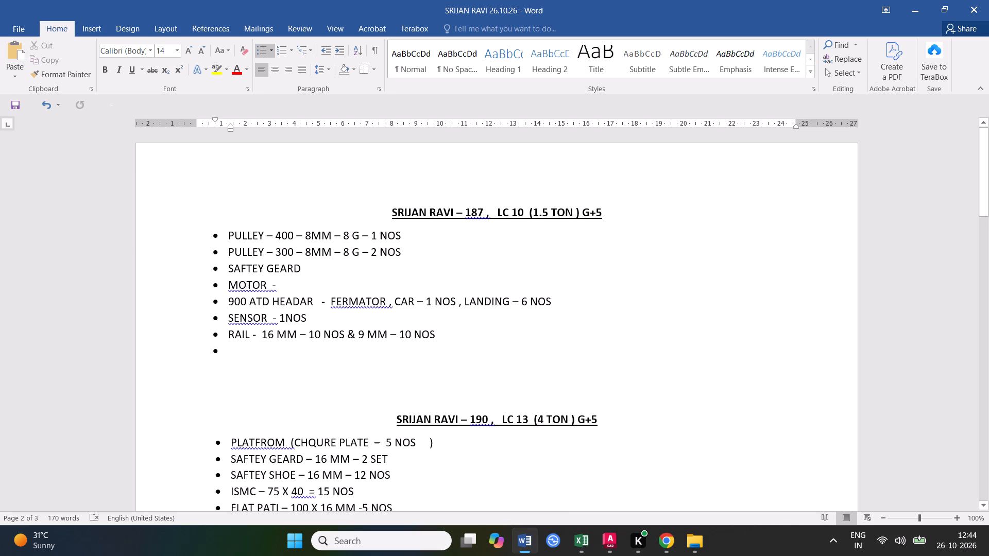
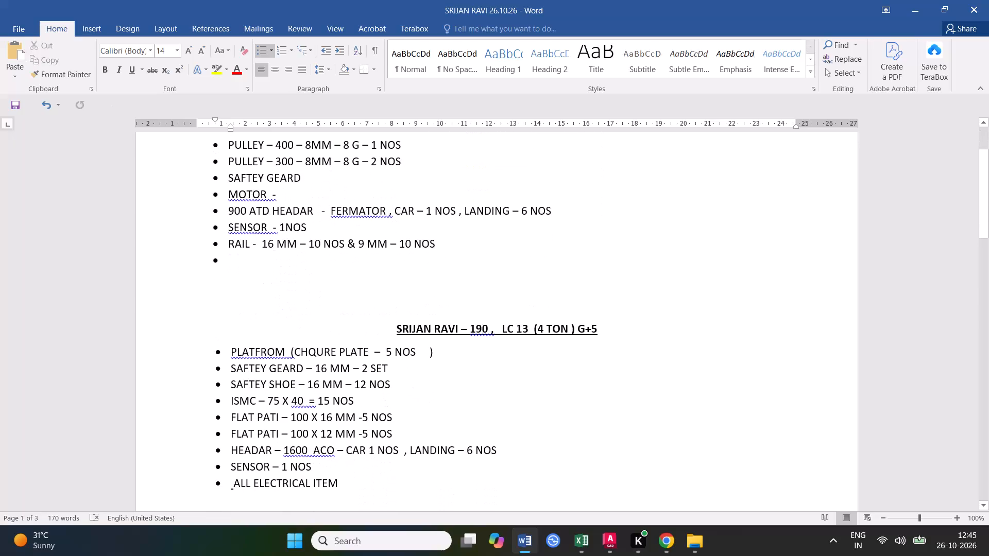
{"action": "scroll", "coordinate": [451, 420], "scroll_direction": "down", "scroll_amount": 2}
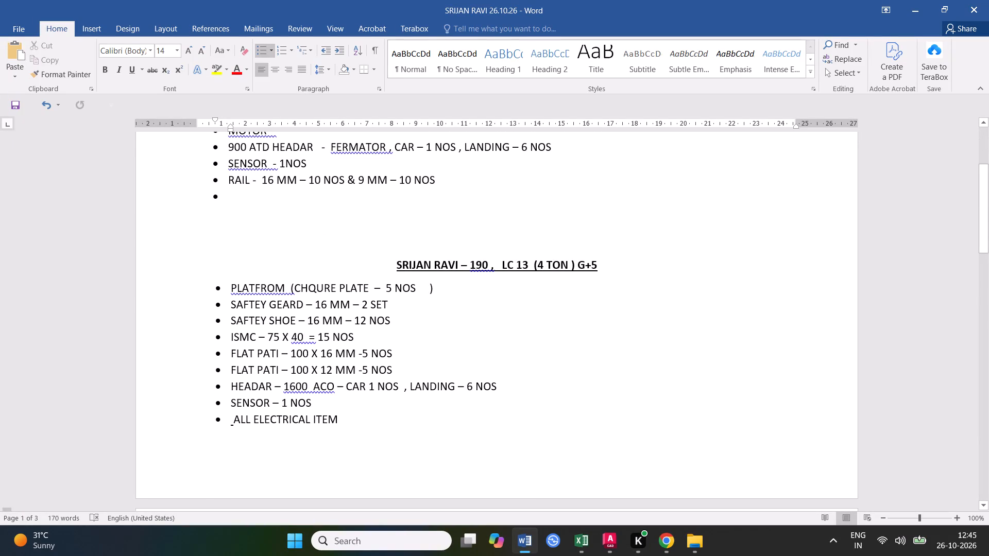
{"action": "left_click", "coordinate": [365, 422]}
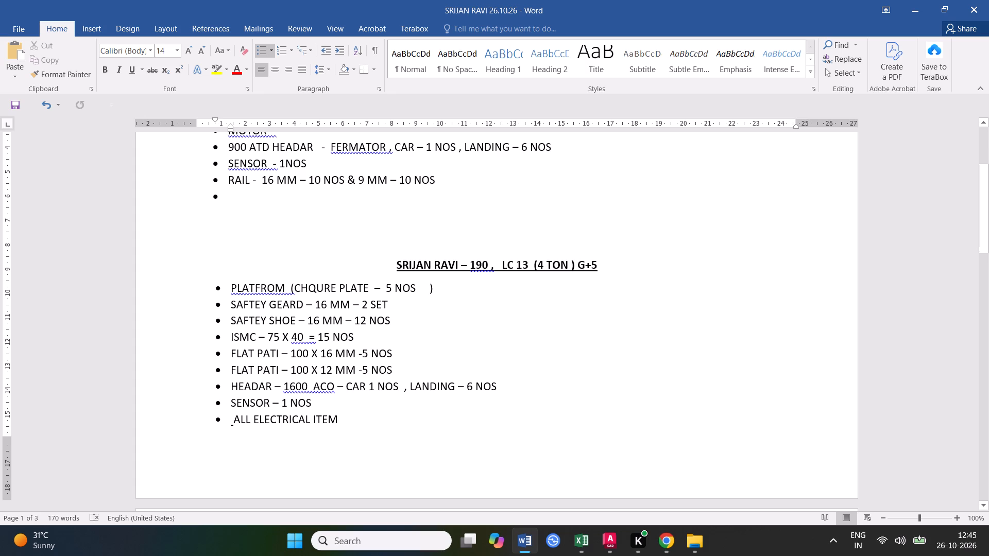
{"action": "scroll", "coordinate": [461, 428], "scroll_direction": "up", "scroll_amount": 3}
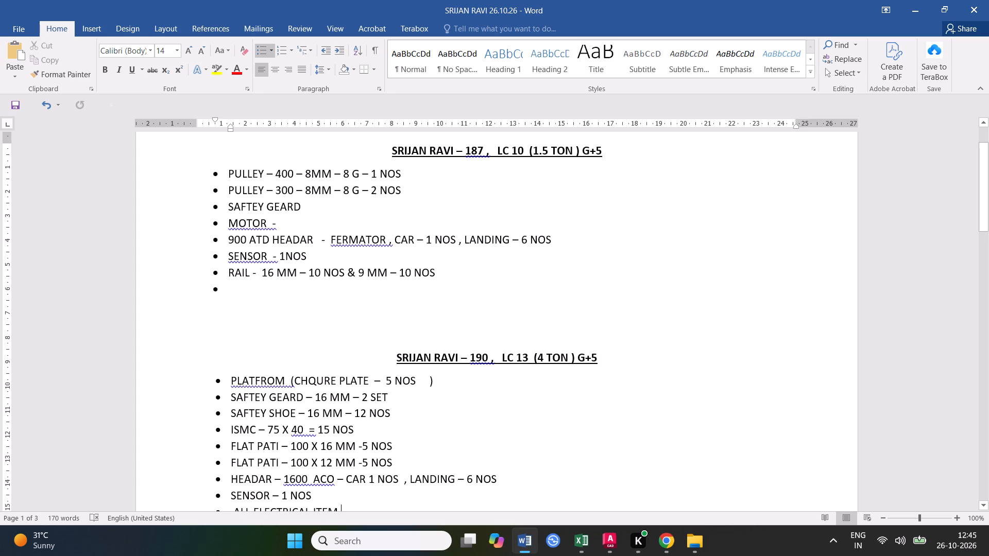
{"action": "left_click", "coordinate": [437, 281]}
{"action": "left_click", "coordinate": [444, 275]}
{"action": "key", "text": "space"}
Remove the extra spaces before the closing bracket in the LC 13 PLATFROM (CHQURE PLATE – 5 NOS) line, leaving a single space.
{"action": "left_click", "coordinate": [427, 381]}
{"action": "key", "text": "BackSpace"}
{"action": "key", "text": "BackSpace"}
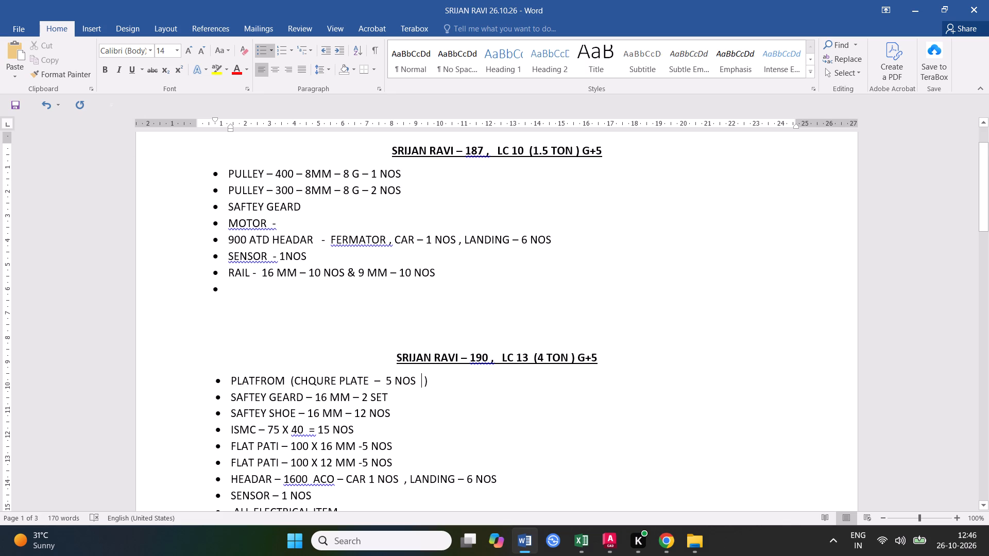
{"action": "left_click", "coordinate": [424, 381]}
{"action": "key", "text": "BackSpace"}
{"action": "key", "text": "BackSpace"}
{"action": "key", "text": "BackSpace"}
{"action": "key", "text": "space"}
{"action": "scroll", "coordinate": [593, 408], "scroll_direction": "down", "scroll_amount": 1}
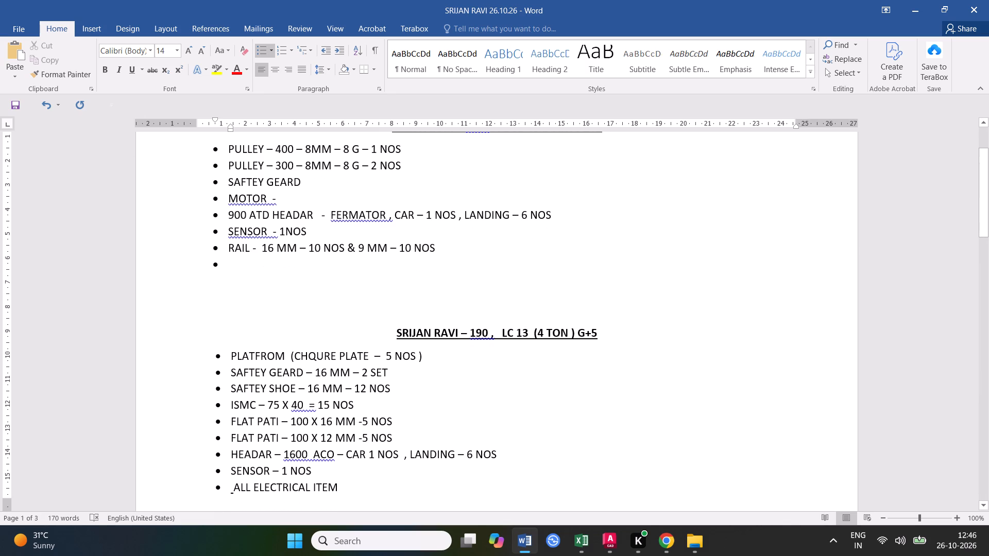
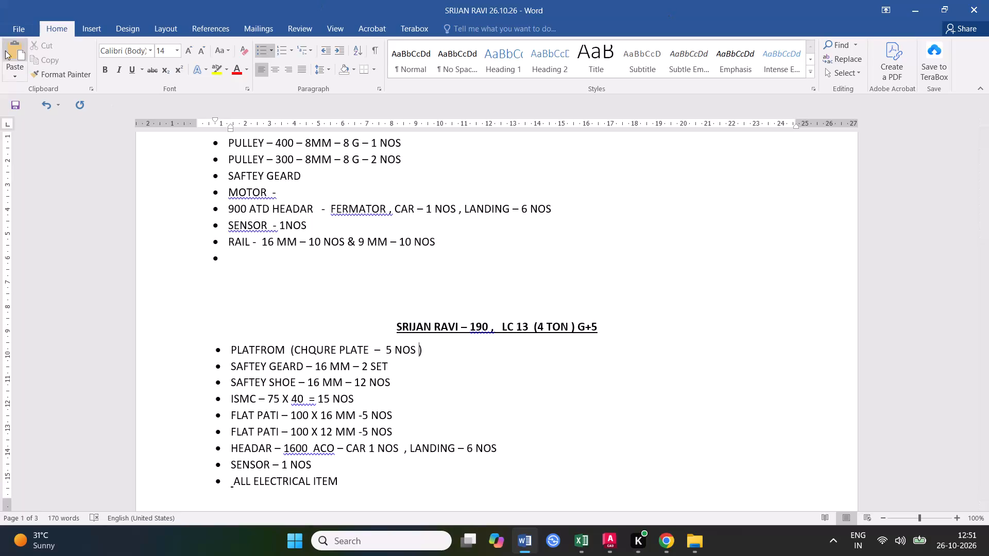
{"action": "left_click", "coordinate": [7, 101]}
{"action": "scroll", "coordinate": [621, 346], "scroll_direction": "up", "scroll_amount": 2}
{"action": "scroll", "coordinate": [522, 308], "scroll_direction": "down", "scroll_amount": 15}
{"action": "scroll", "coordinate": [442, 306], "scroll_direction": "down", "scroll_amount": 3}
{"action": "triple_click", "coordinate": [15, 113]}
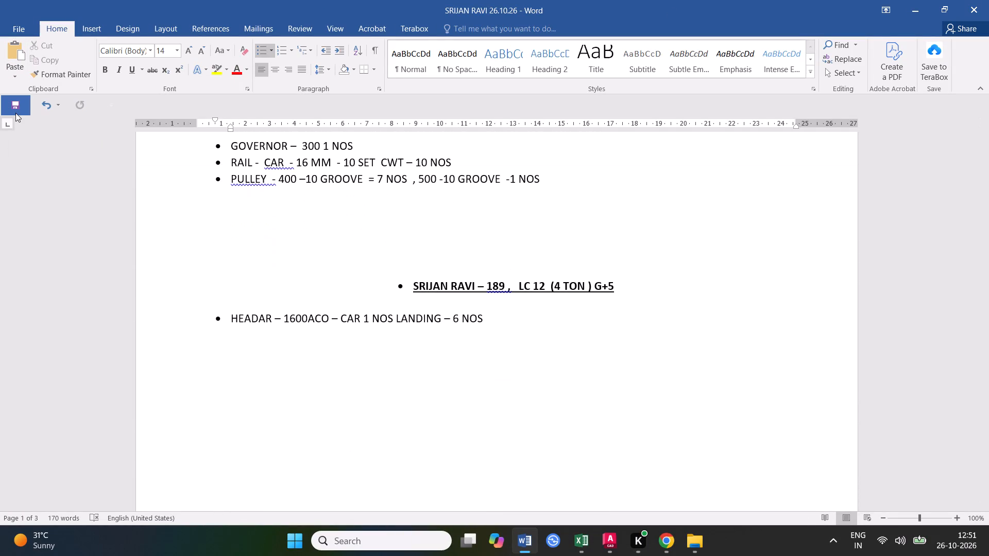
{"action": "left_click", "coordinate": [910, 14]}
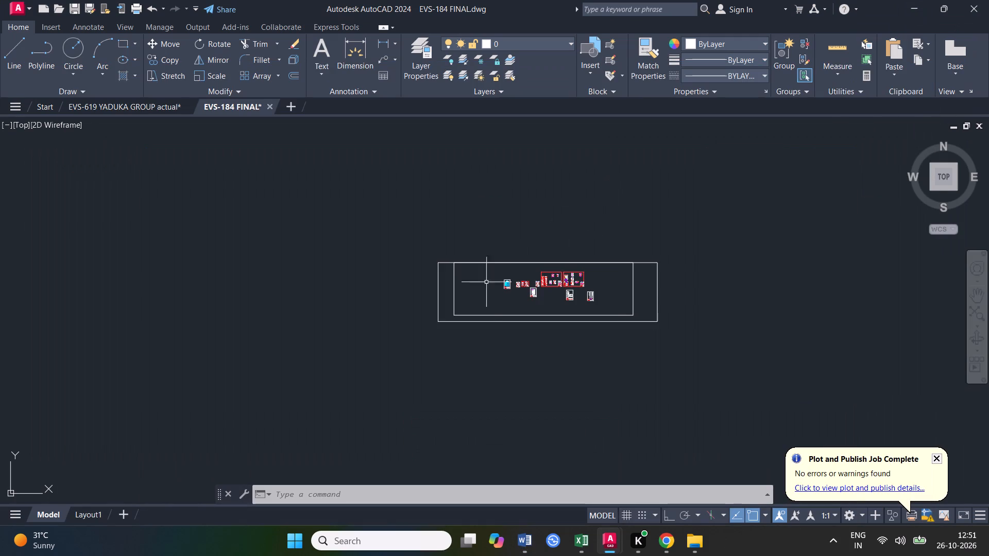